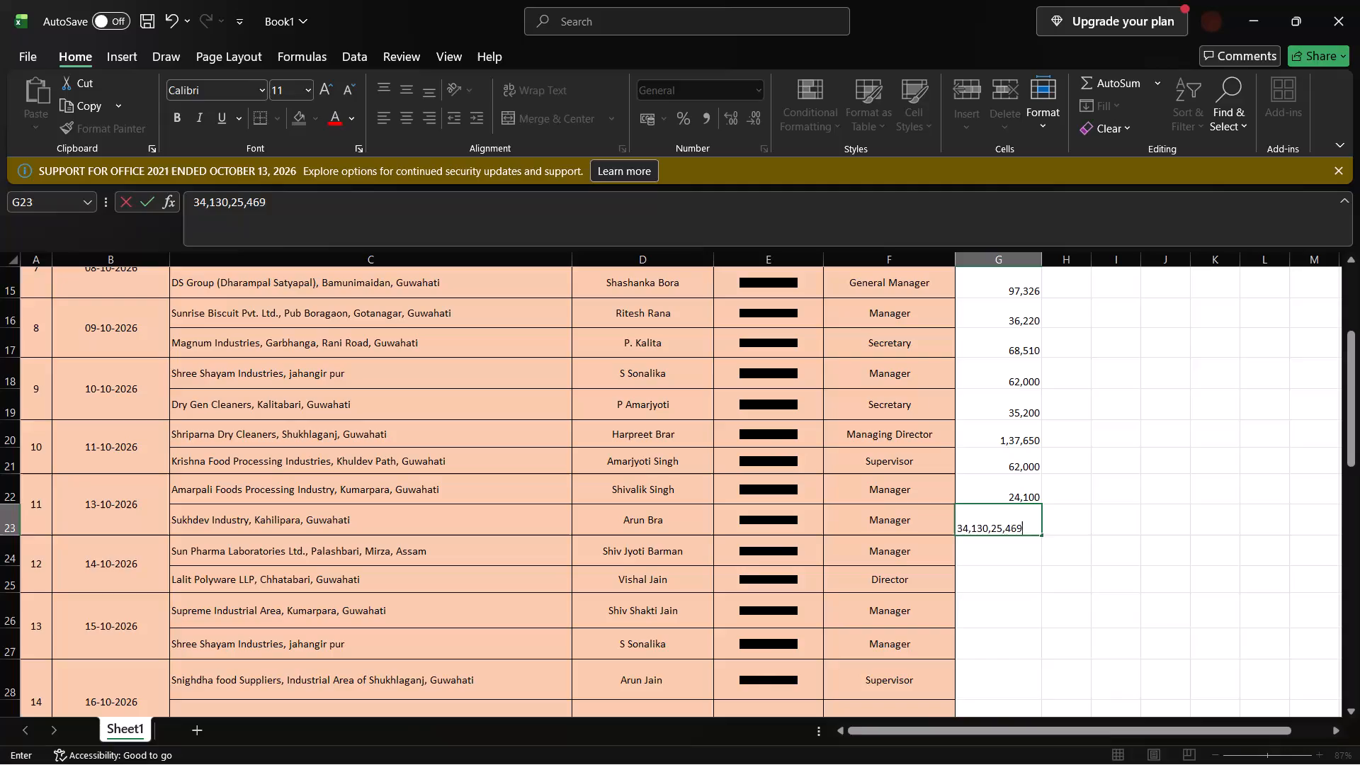
Correct the amount in G23 for Sukhdev Industry to 34,130.
{"action": "key", "text": "BackSpace"}
{"action": "key", "text": "BackSpace"}
{"action": "key", "text": "BackSpace"}
{"action": "key", "text": "BackSpace"}
{"action": "key", "text": "BackSpace"}
{"action": "key", "text": "BackSpace"}
{"action": "key", "text": "BackSpace"}
{"action": "key", "text": "Down"}
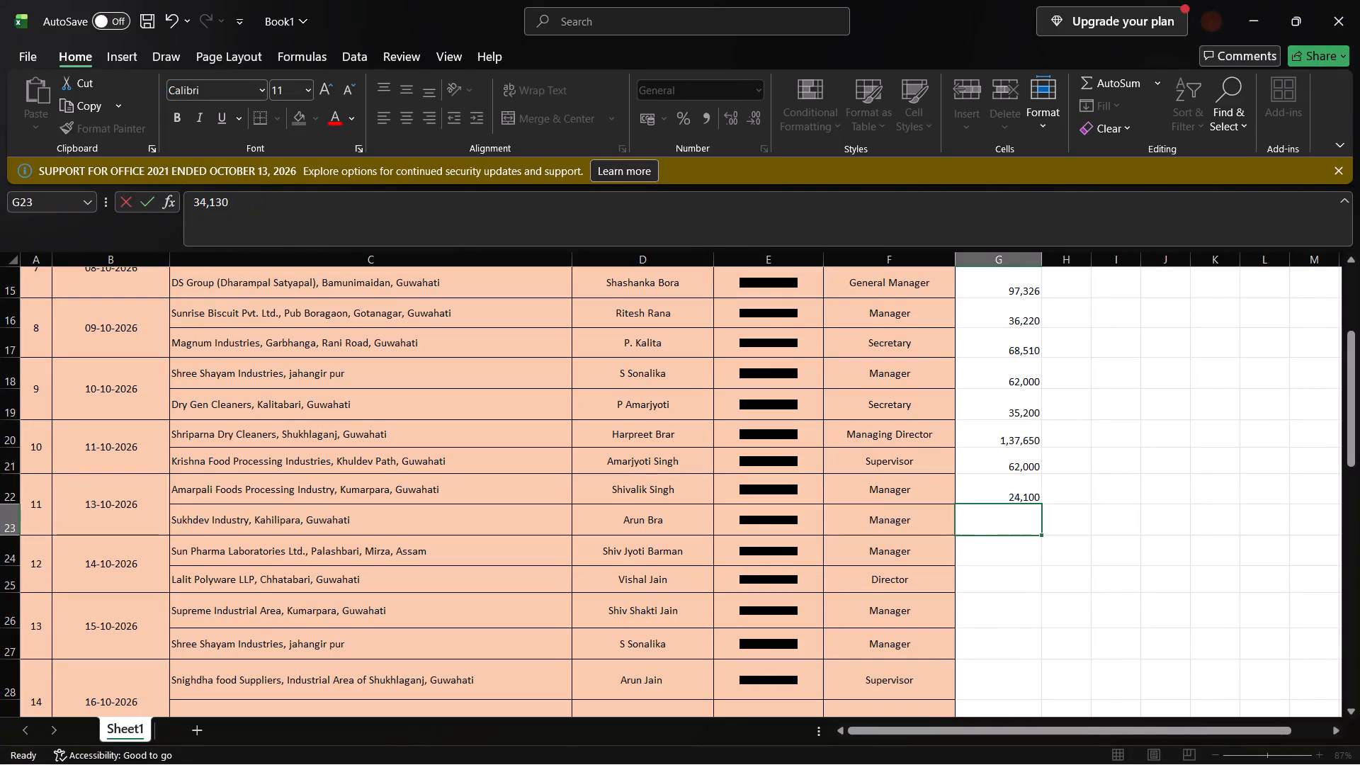
Enter the 14-10-2026 amounts in column G: 36,400 in G24 and 92,030 in G25.
{"action": "type", "text": "36,4000"}
{"action": "key", "text": "BackSpace"}
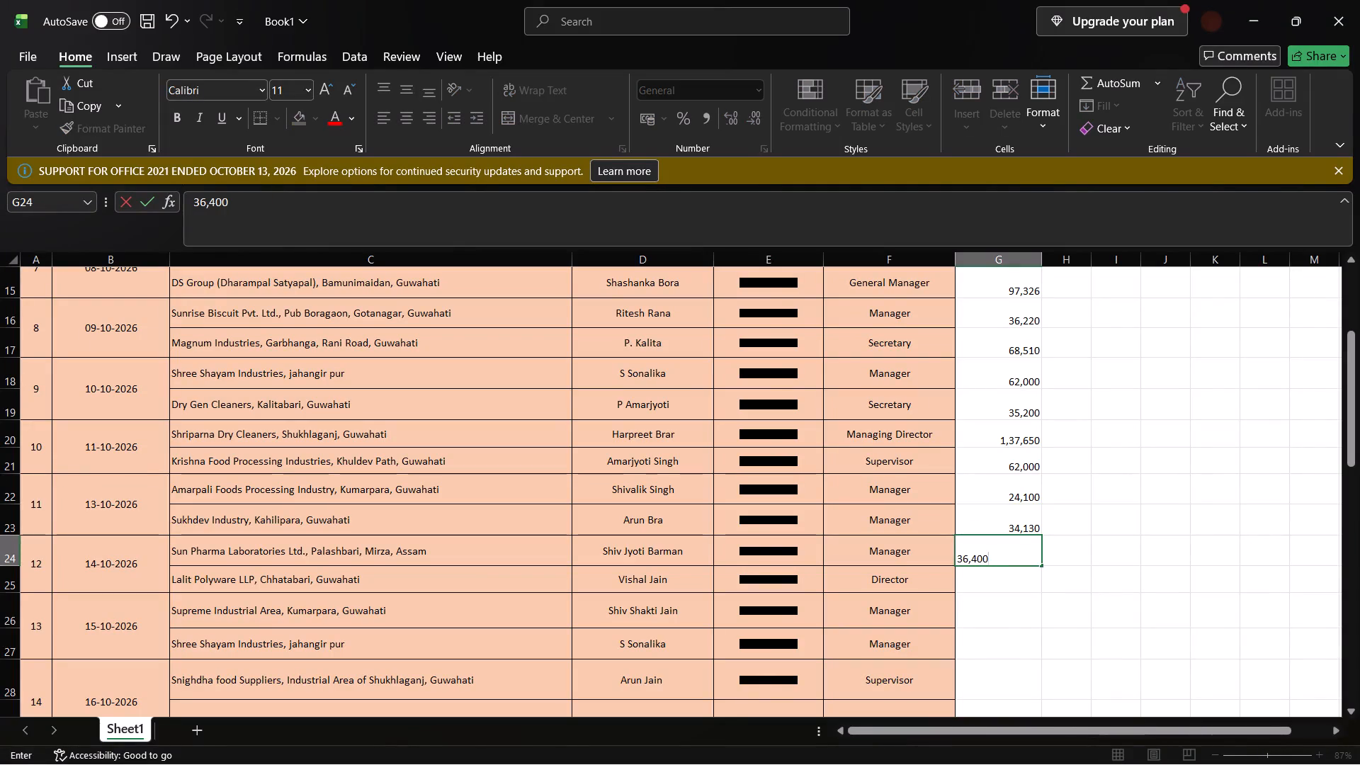
{"action": "key", "text": "Down"}
{"action": "key", "text": "comma"}
{"action": "key", "text": "BackSpace"}
{"action": "type", "text": "92"}
{"action": "type", "text": ",0"}
{"action": "type", "text": "30,"}
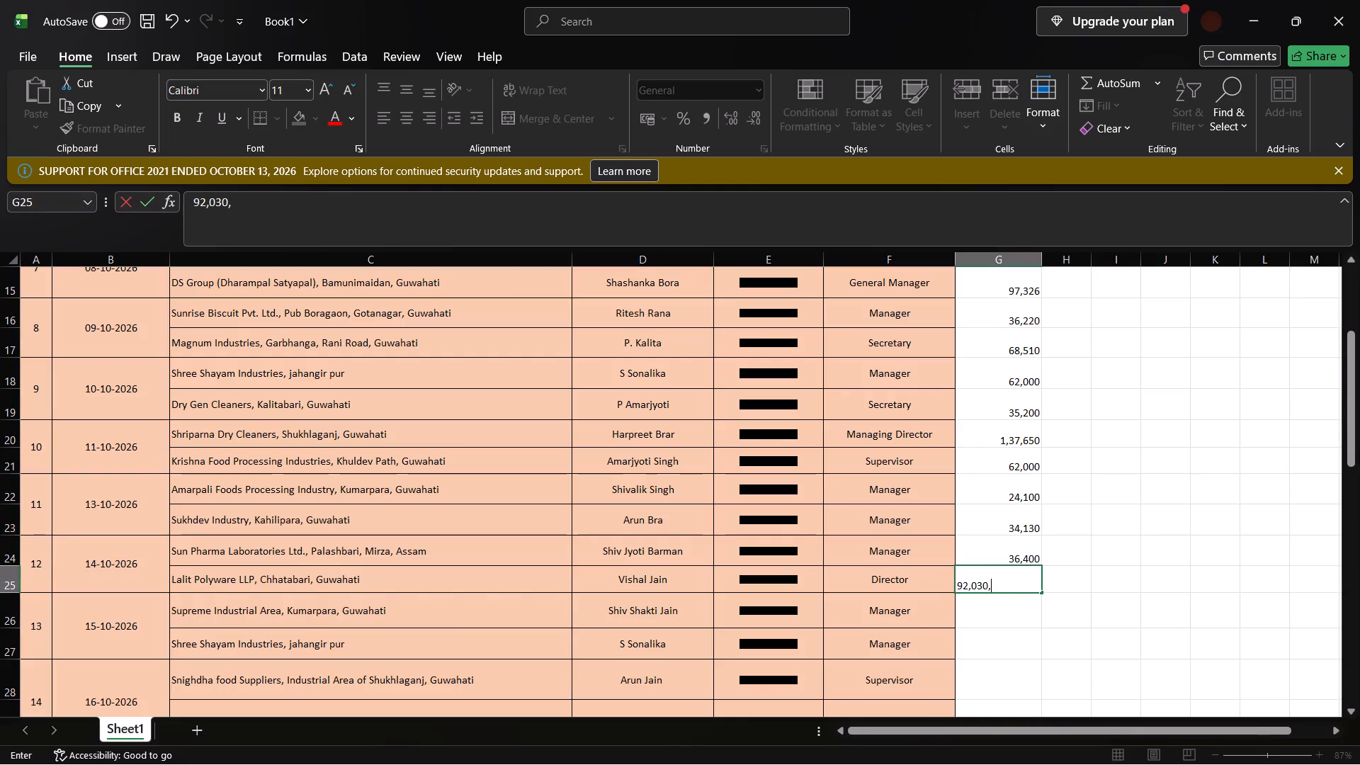
{"action": "key", "text": "BackSpace"}
{"action": "key", "text": "Down"}
Fill G26 to G28 with the amounts 35,610, 96,000 and 23,000.
{"action": "type", "text": "35"}
{"action": "type", "text": ",610"}
{"action": "key", "text": "Left"}
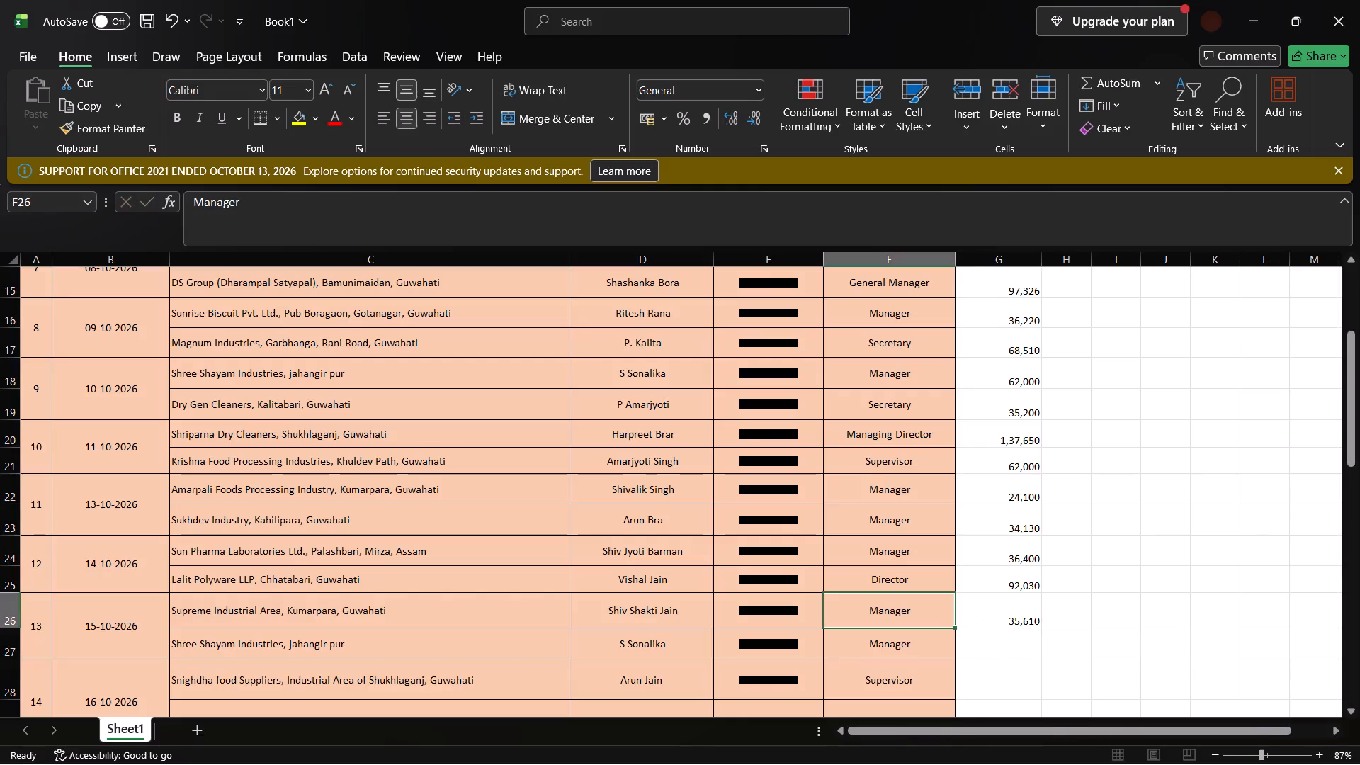
{"action": "key", "text": "Right"}
{"action": "key", "text": "Down"}
{"action": "key", "text": "9"}
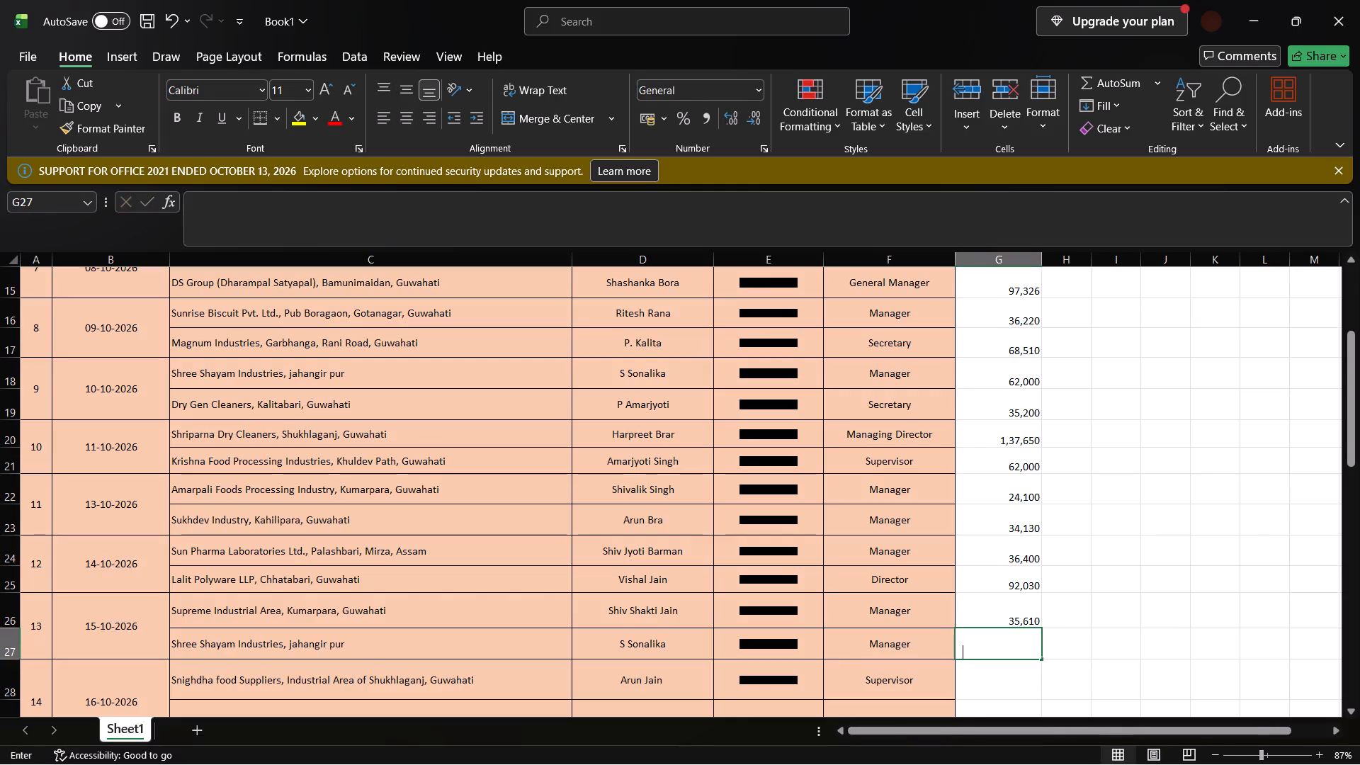
{"action": "type", "text": "6,000"}
{"action": "key", "text": "Down"}
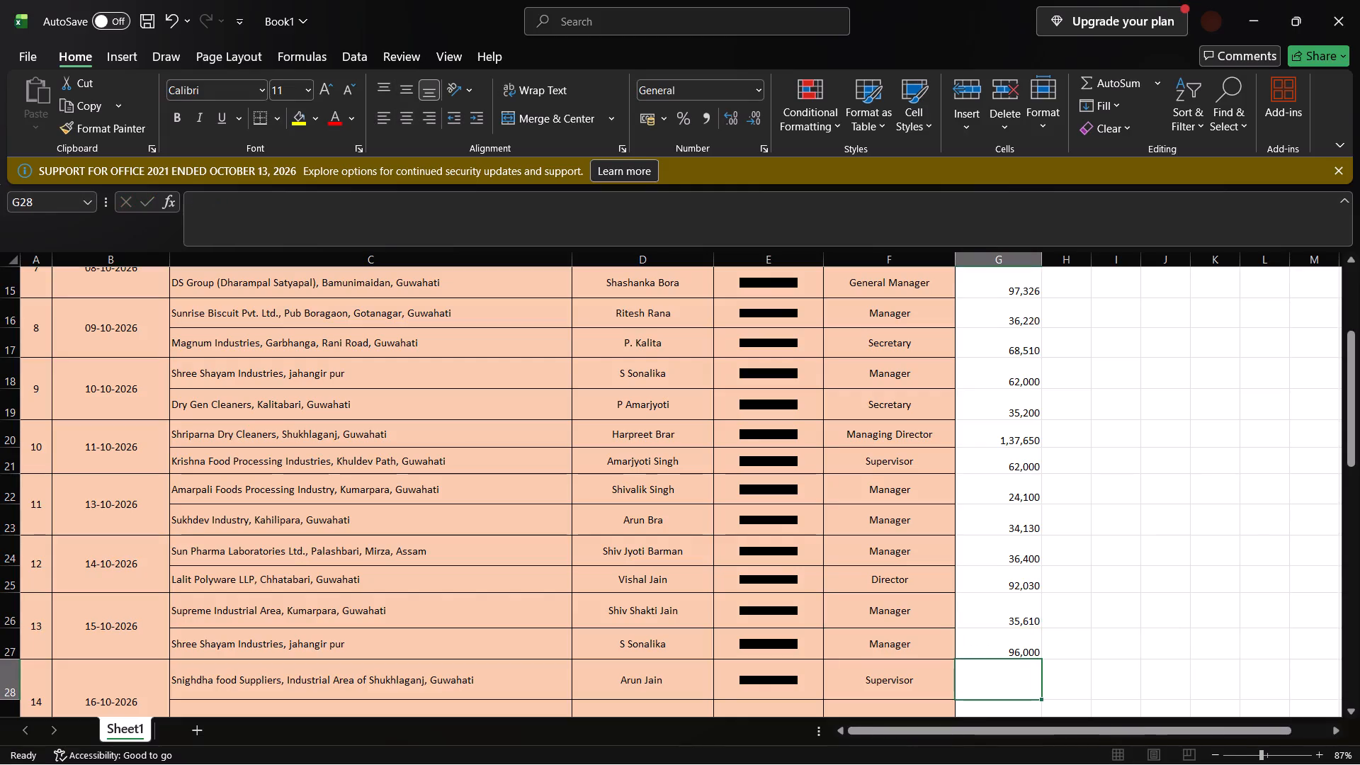
{"action": "type", "text": "23,000"}
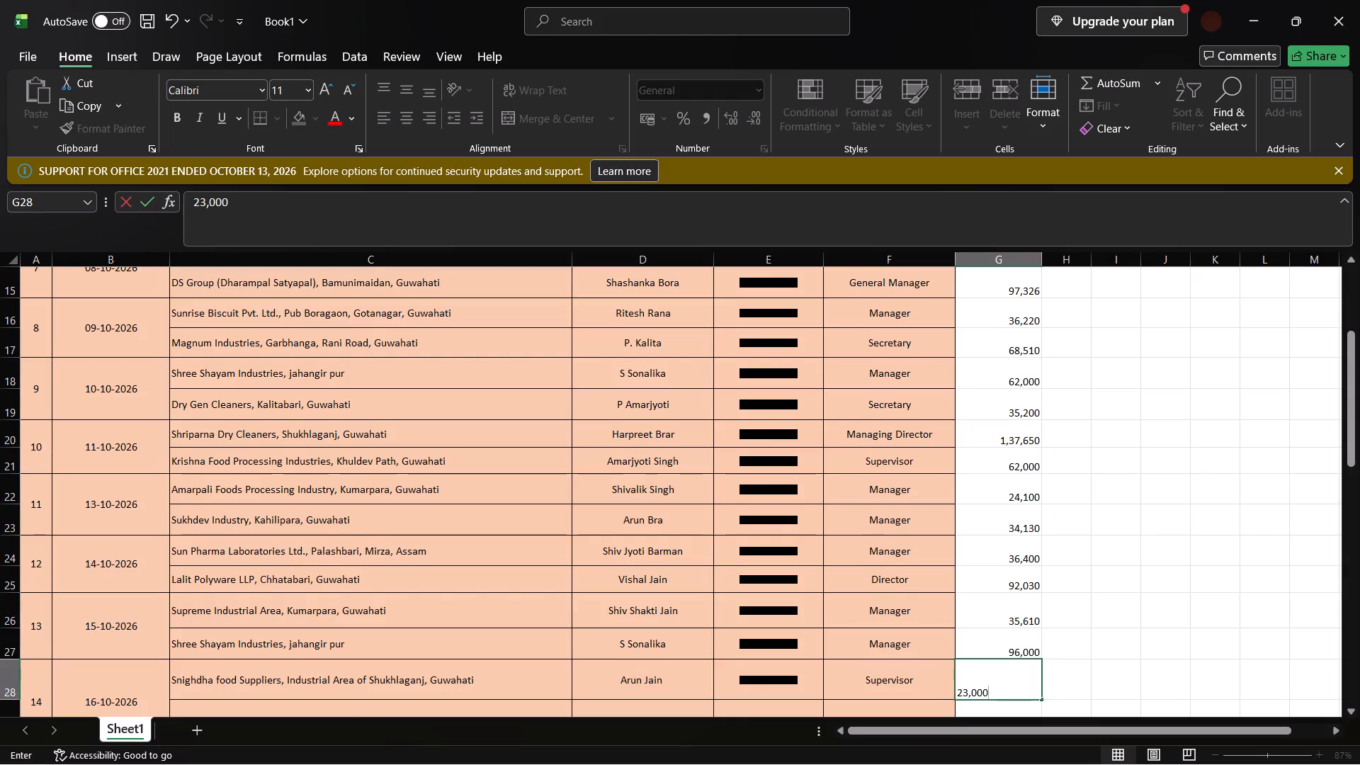
{"action": "key", "text": "Down"}
Fill G29 to G31 with the amounts 41,000, 36,600 and 98,000.
{"action": "scroll", "coordinate": [1002, 589], "scroll_direction": "down", "scroll_amount": 2}
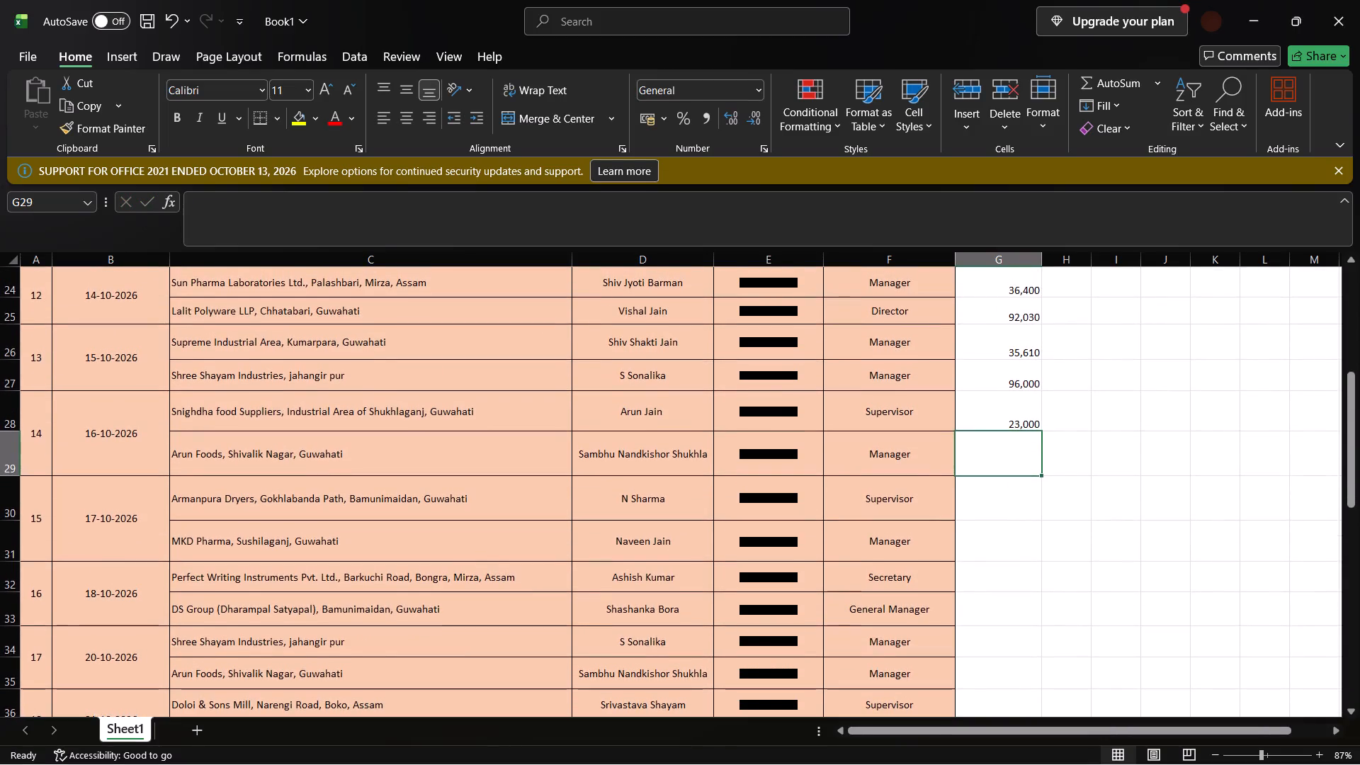
{"action": "scroll", "coordinate": [1002, 589], "scroll_direction": "down", "scroll_amount": 2}
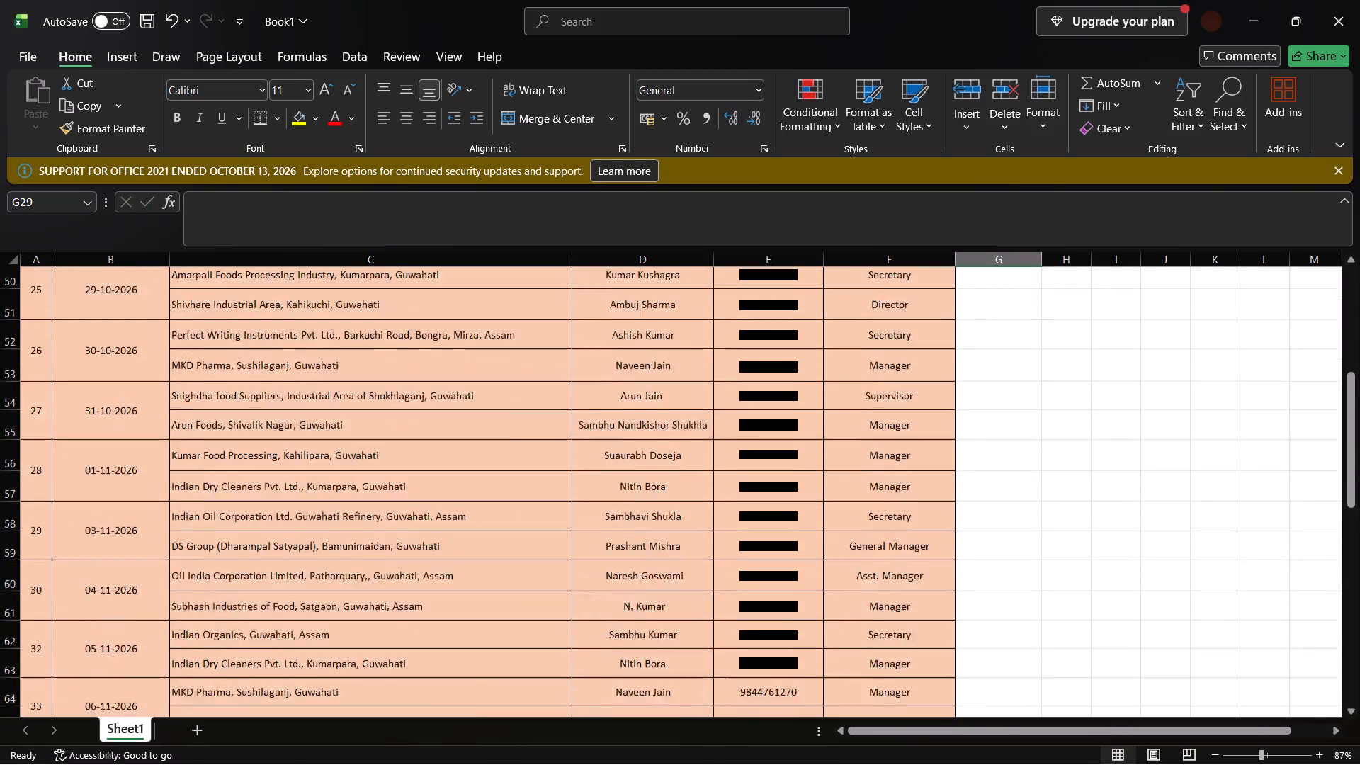
{"action": "scroll", "coordinate": [1002, 589], "scroll_direction": "down", "scroll_amount": 2}
{"action": "scroll", "coordinate": [1002, 589], "scroll_direction": "up", "scroll_amount": 2}
{"action": "scroll", "coordinate": [1002, 589], "scroll_direction": "down", "scroll_amount": 2}
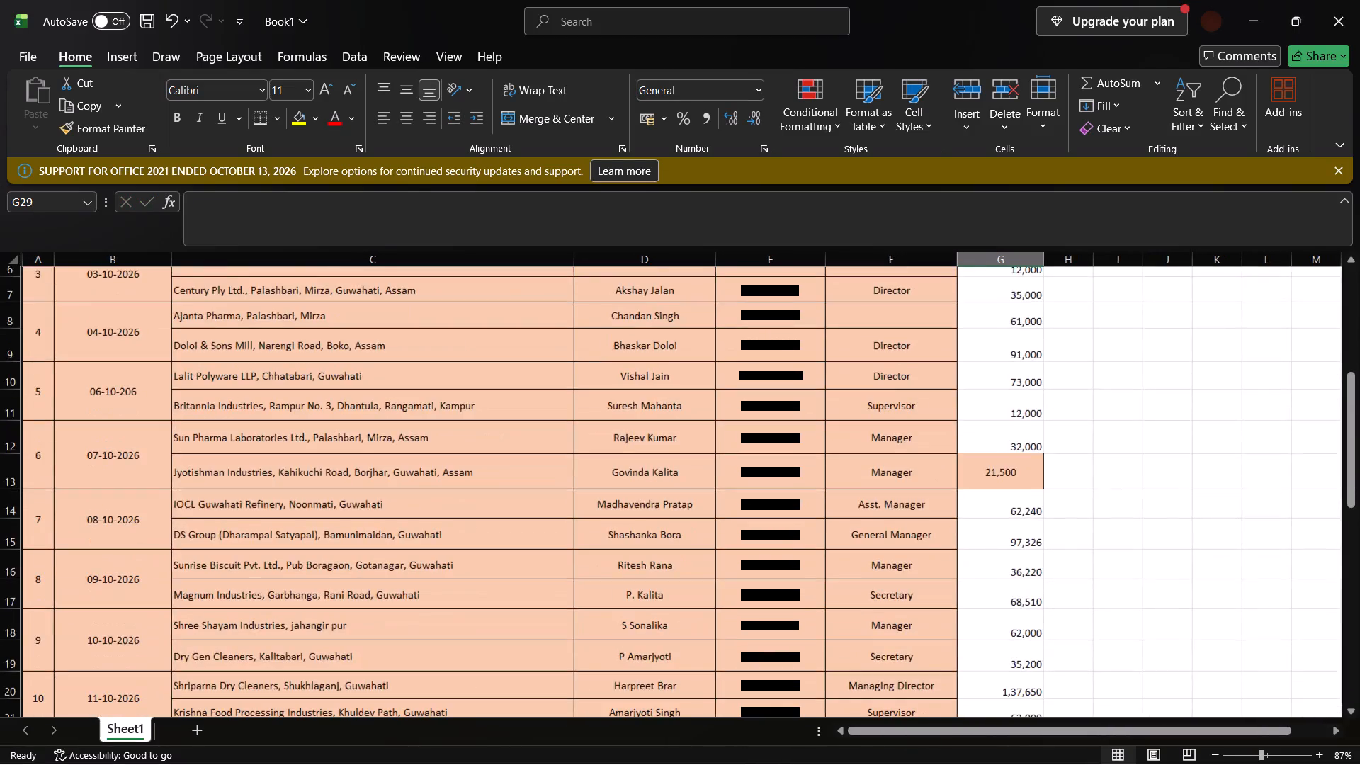
{"action": "scroll", "coordinate": [1002, 589], "scroll_direction": "down", "scroll_amount": 4}
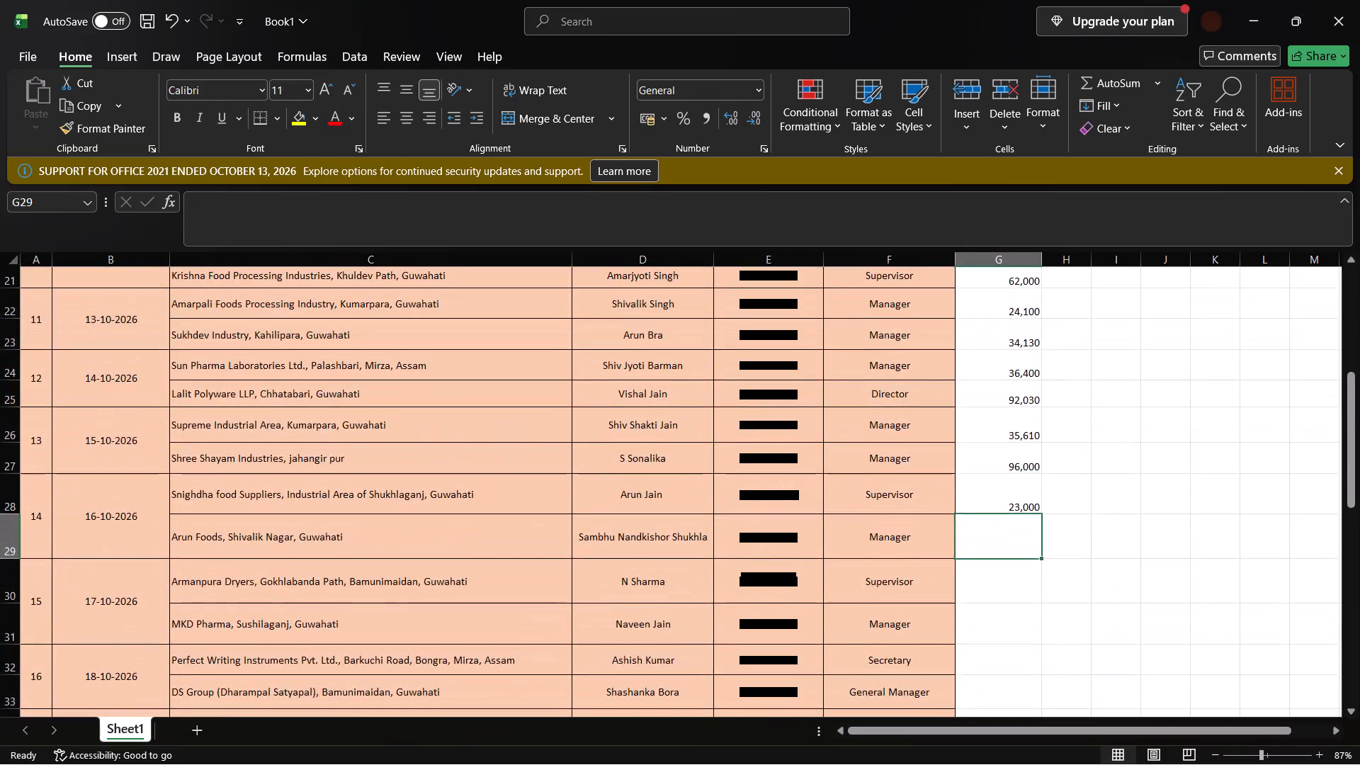
{"action": "type", "text": "41,000"}
{"action": "key", "text": "Down"}
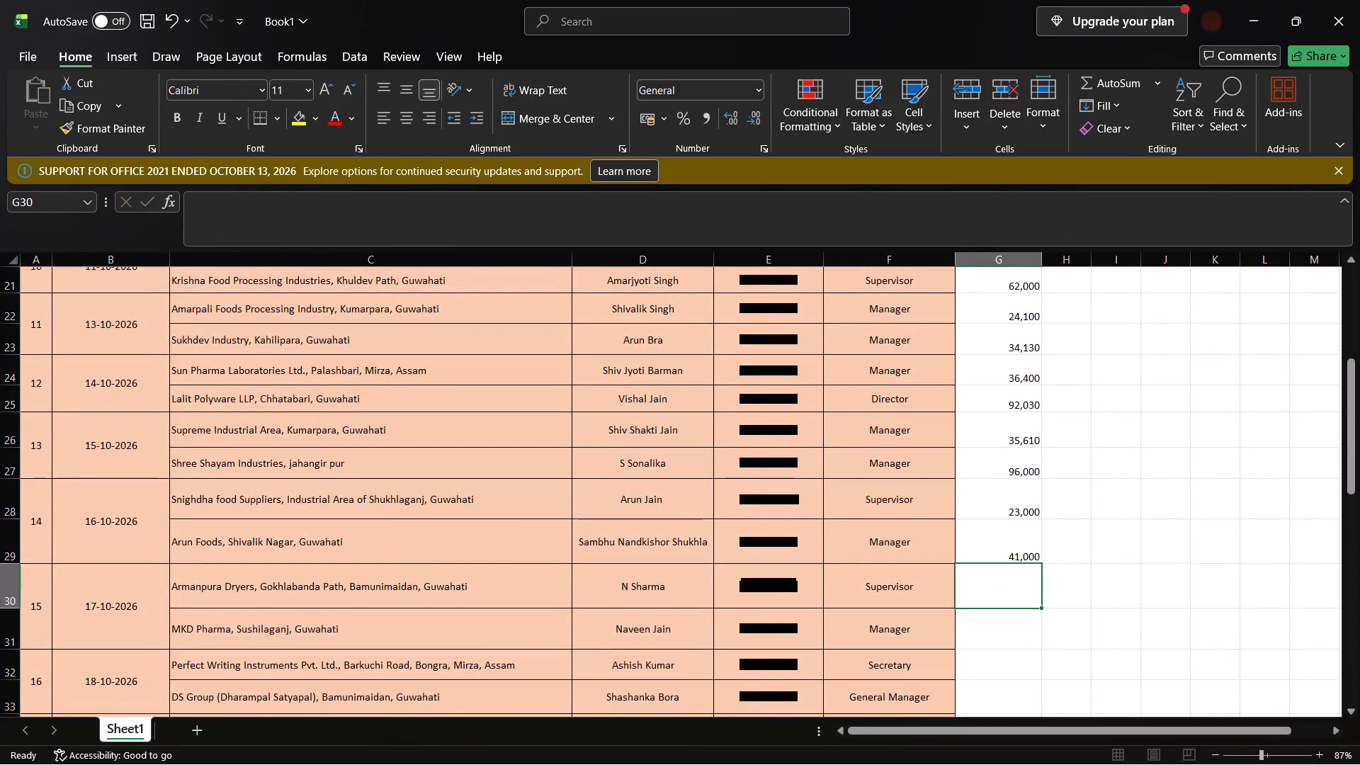
{"action": "type", "text": "36,600"}
{"action": "key", "text": "Down"}
{"action": "type", "text": "98,000"}
{"action": "key", "text": "Down"}
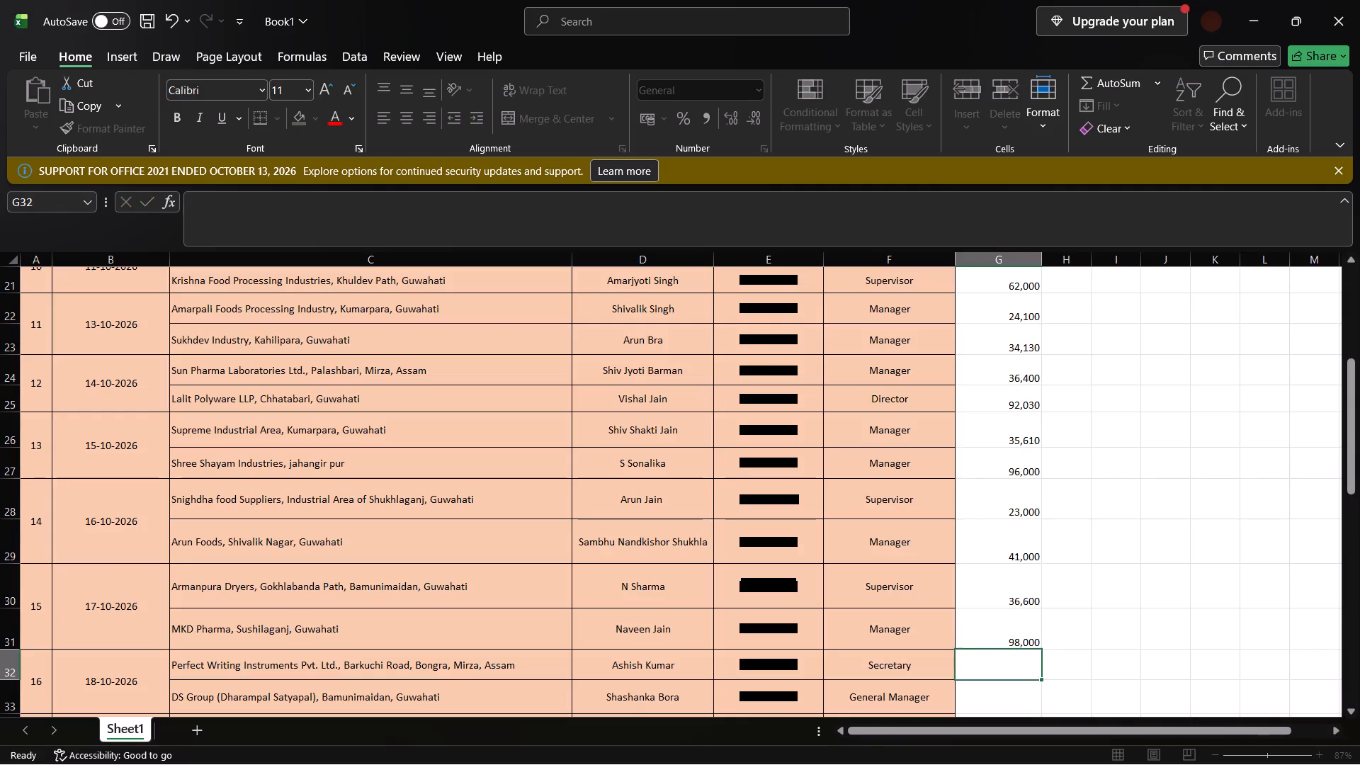
Fill G32 to G35 with the amounts 12,000, 36,000, 50,360 and 45,030.
{"action": "type", "text": "12,000"}
{"action": "key", "text": "Down"}
{"action": "type", "text": "36"}
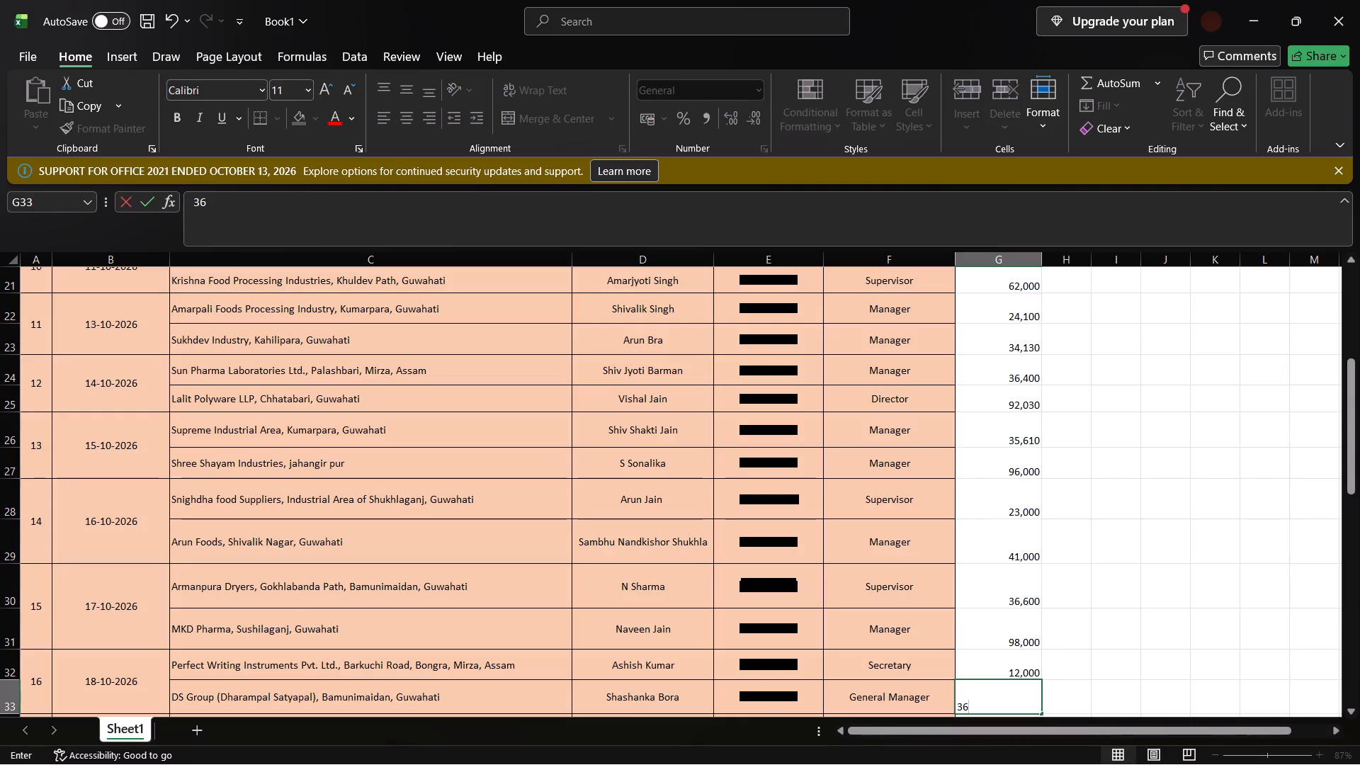
{"action": "type", "text": ",000"}
{"action": "key", "text": "Down"}
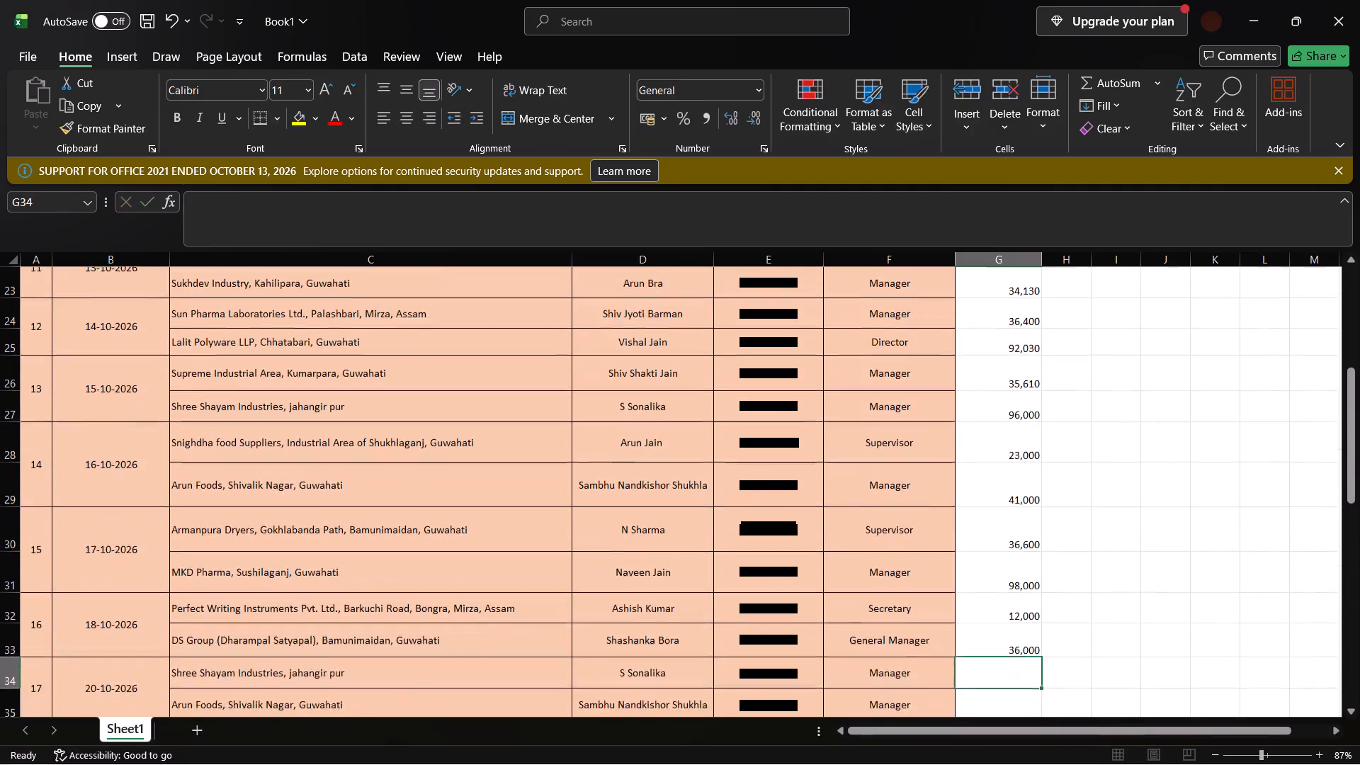
{"action": "type", "text": "50"}
{"action": "key", "text": "comma"}
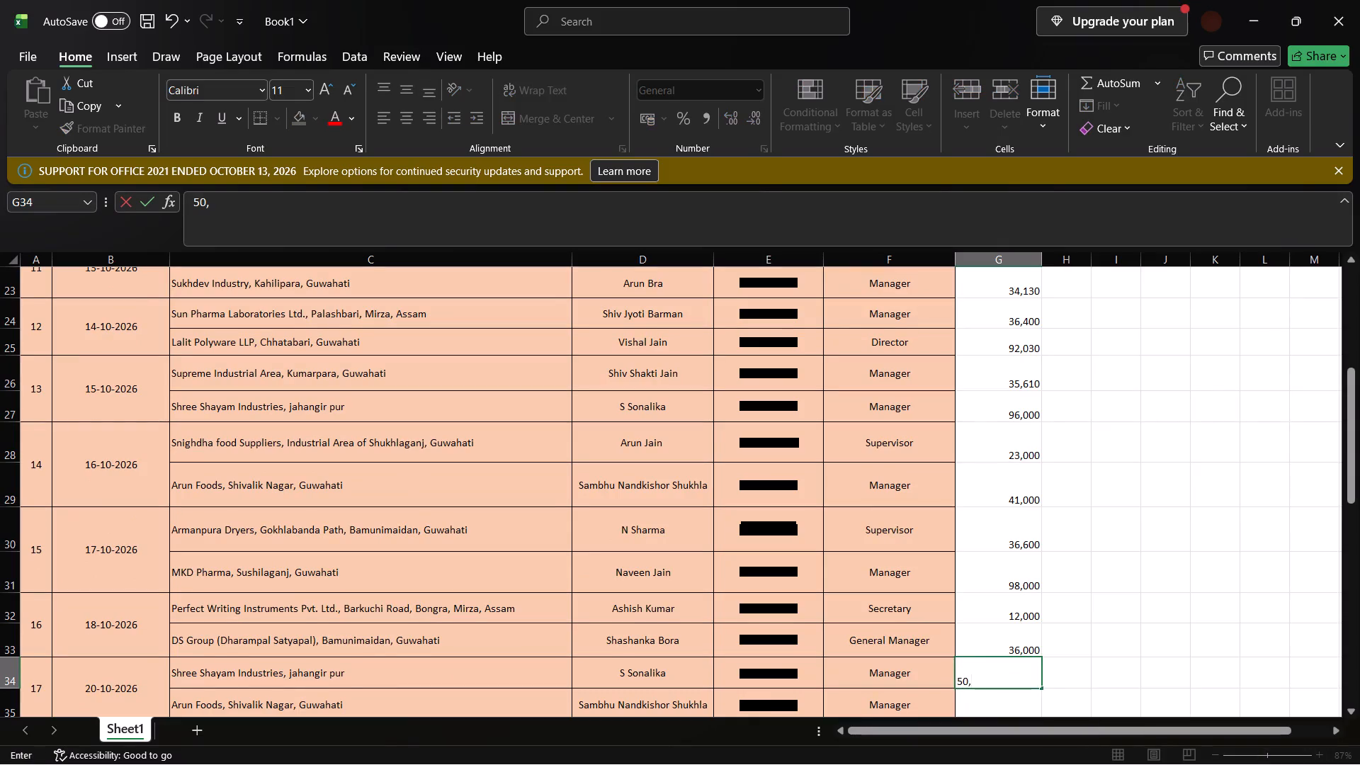
{"action": "type", "text": "360"}
{"action": "key", "text": "Down"}
{"action": "type", "text": "45,0"}
{"action": "type", "text": "30"}
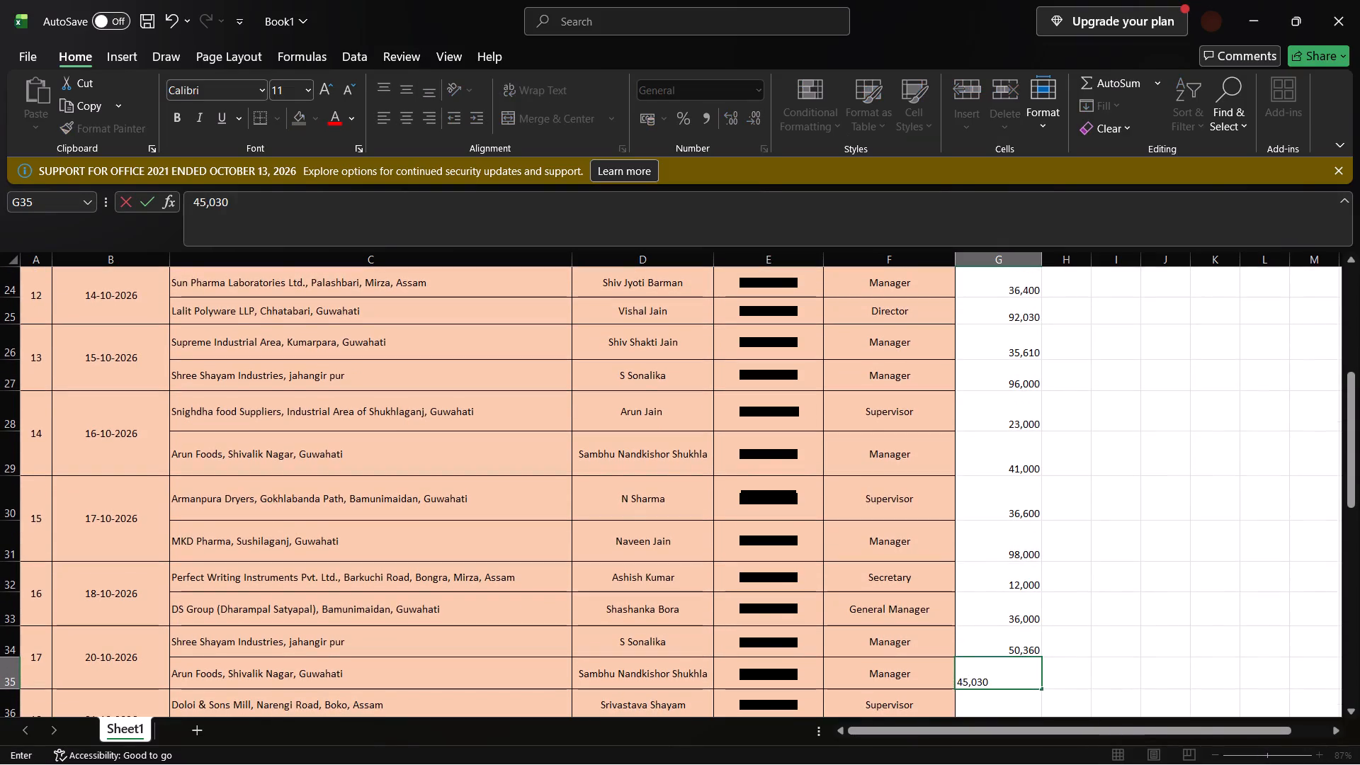
{"action": "key", "text": "Down"}
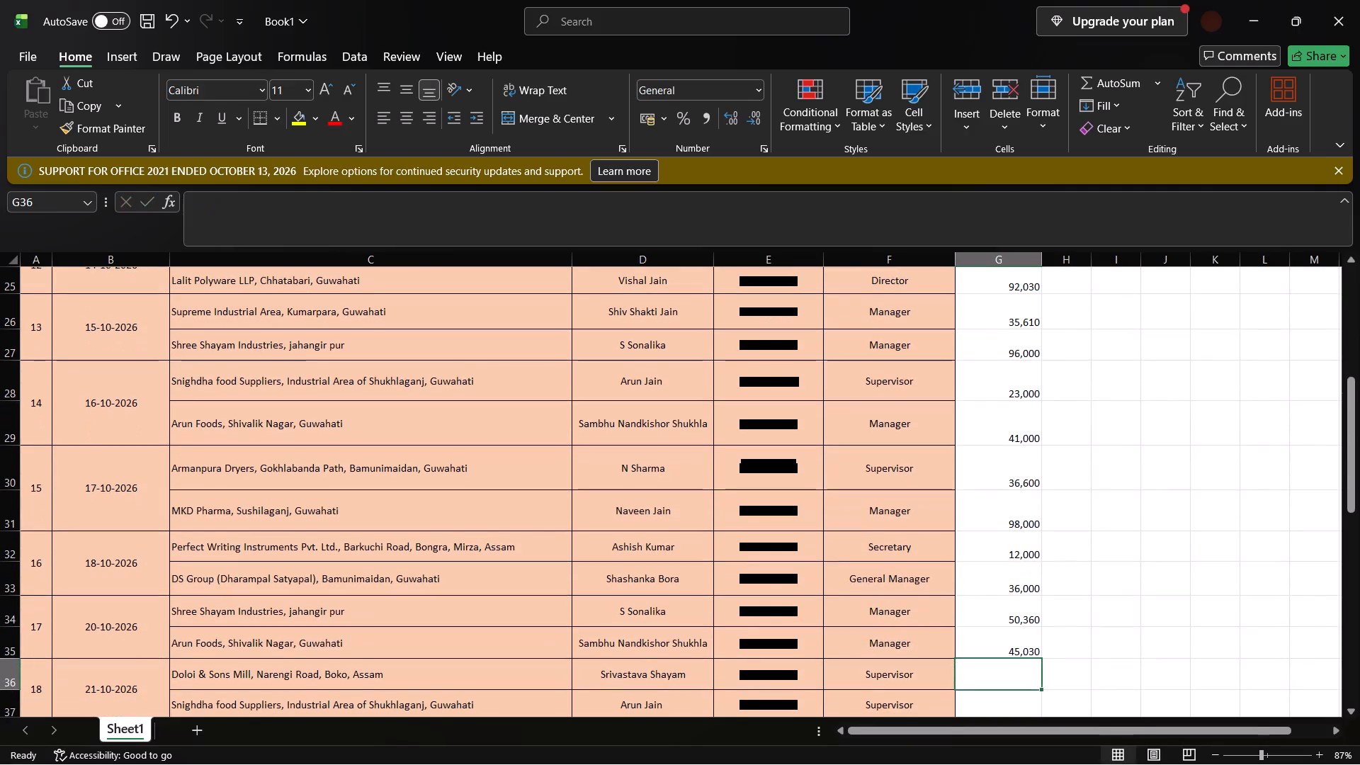
Enter the 21-10-2026 amounts in column G: 26,000 in G36 and 24,000 in G37.
{"action": "type", "text": "26,000"}
{"action": "key", "text": "Down"}
{"action": "type", "text": "24,000"}
{"action": "key", "text": "Right"}
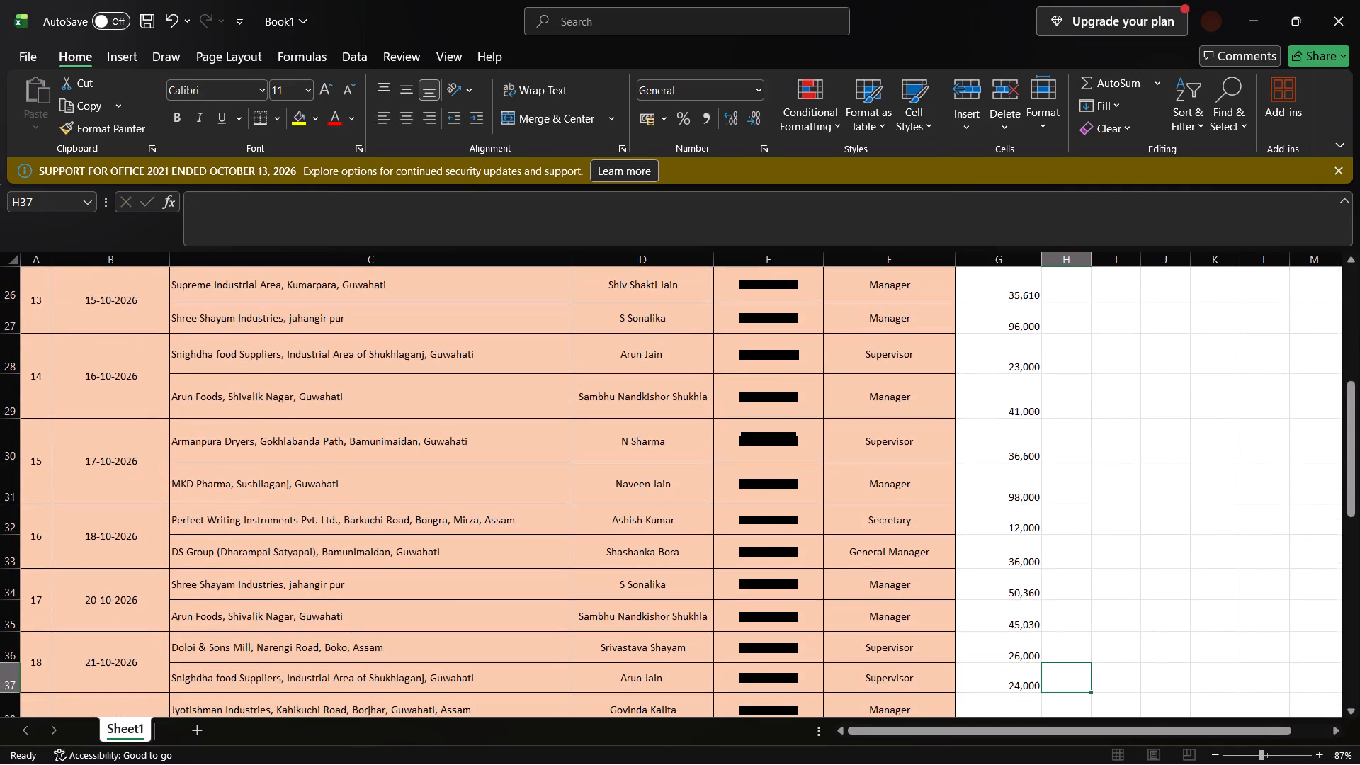
{"action": "key", "text": "Down"}
{"action": "key", "text": "Left"}
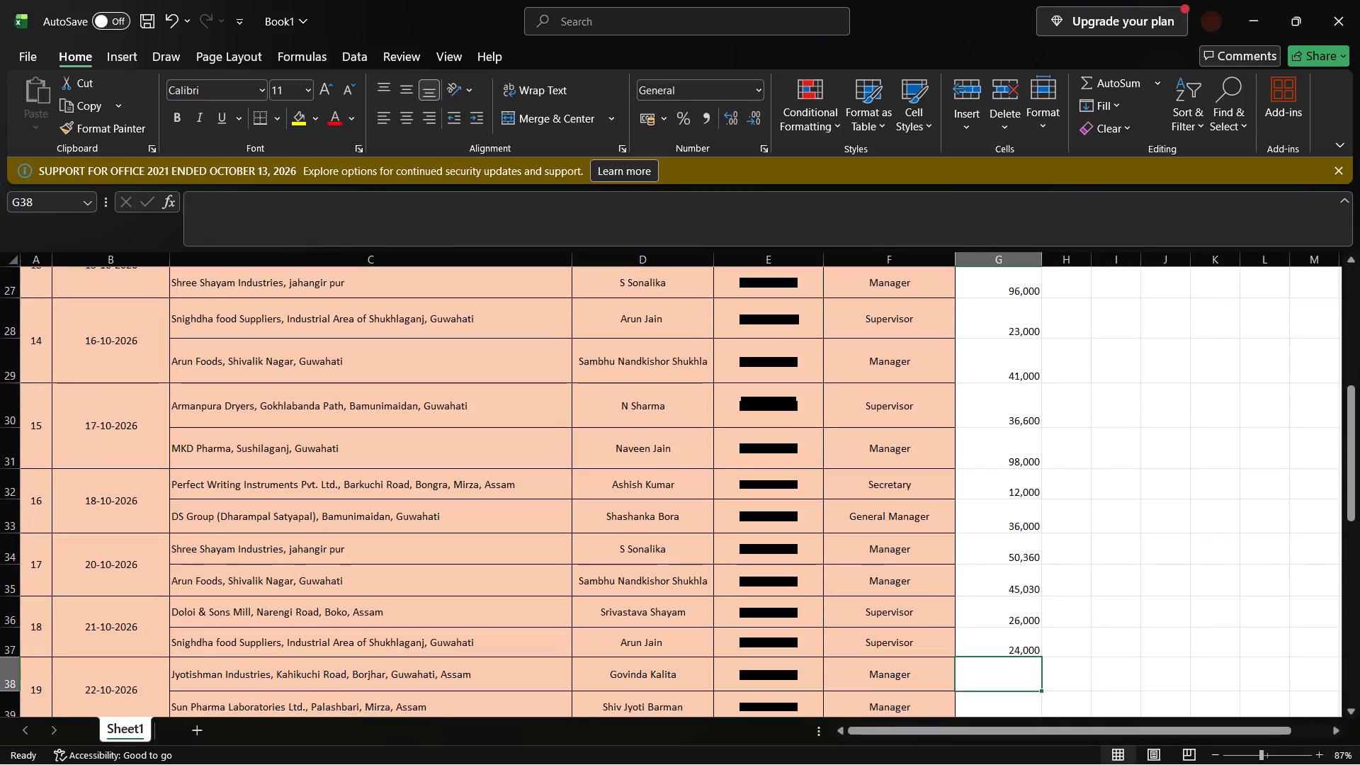
Enter the 22-10-2026 amounts in column G: 43,206 in G38 and 46.210 in G39.
{"action": "type", "text": "43"}
{"action": "type", "text": ",206"}
{"action": "key", "text": "Down"}
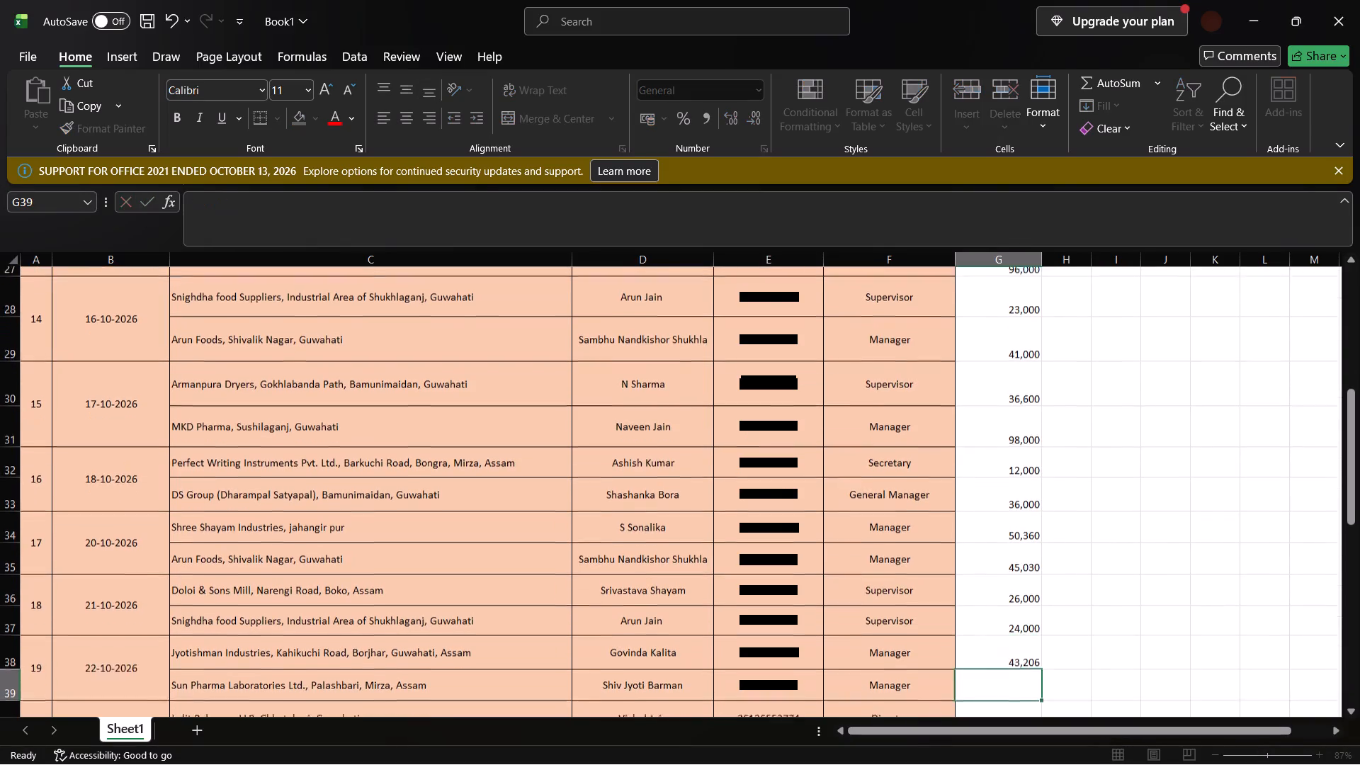
{"action": "key", "text": "4"}
{"action": "key", "text": "6"}
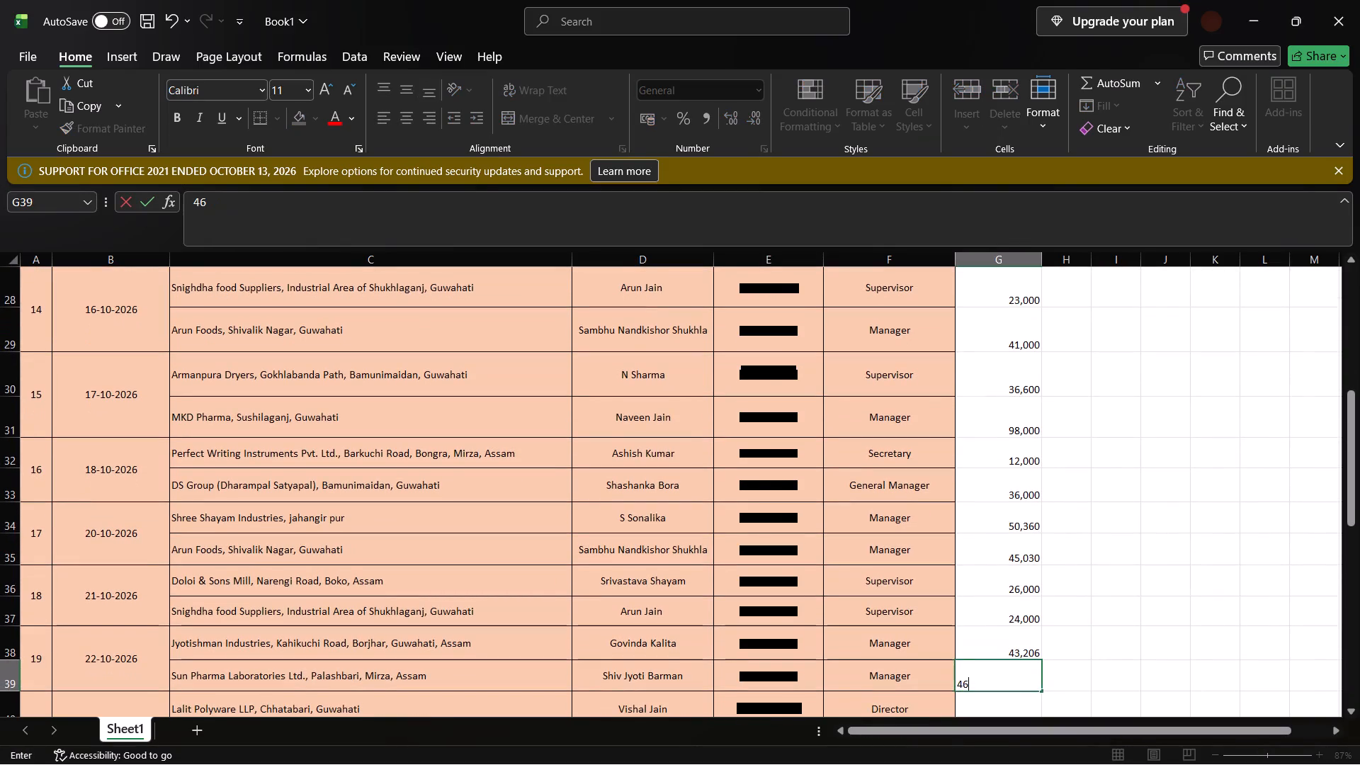
{"action": "type", "text": ".210"}
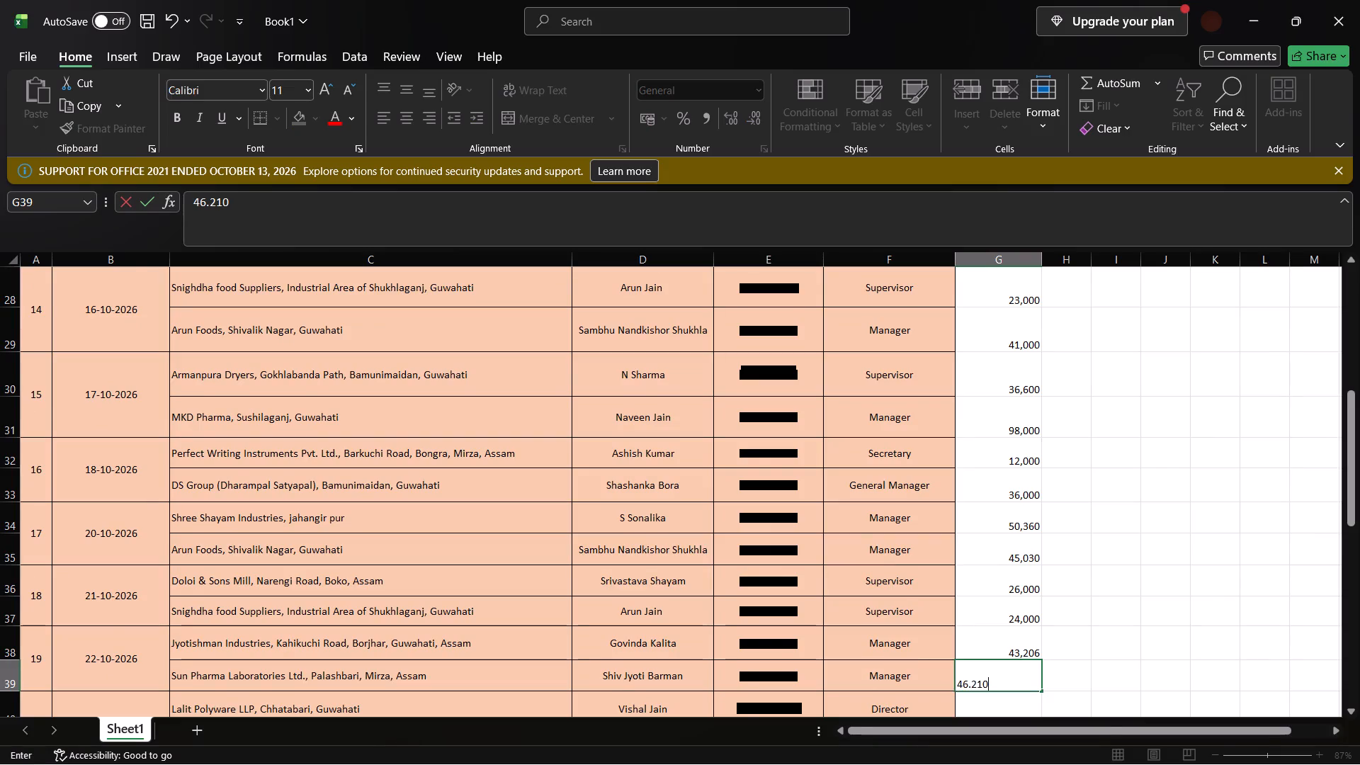
{"action": "key", "text": "Down"}
Fill G40 to G43 with the amounts 93,000, 41,000, 23,000 and 21,360.
{"action": "key", "text": "9"}
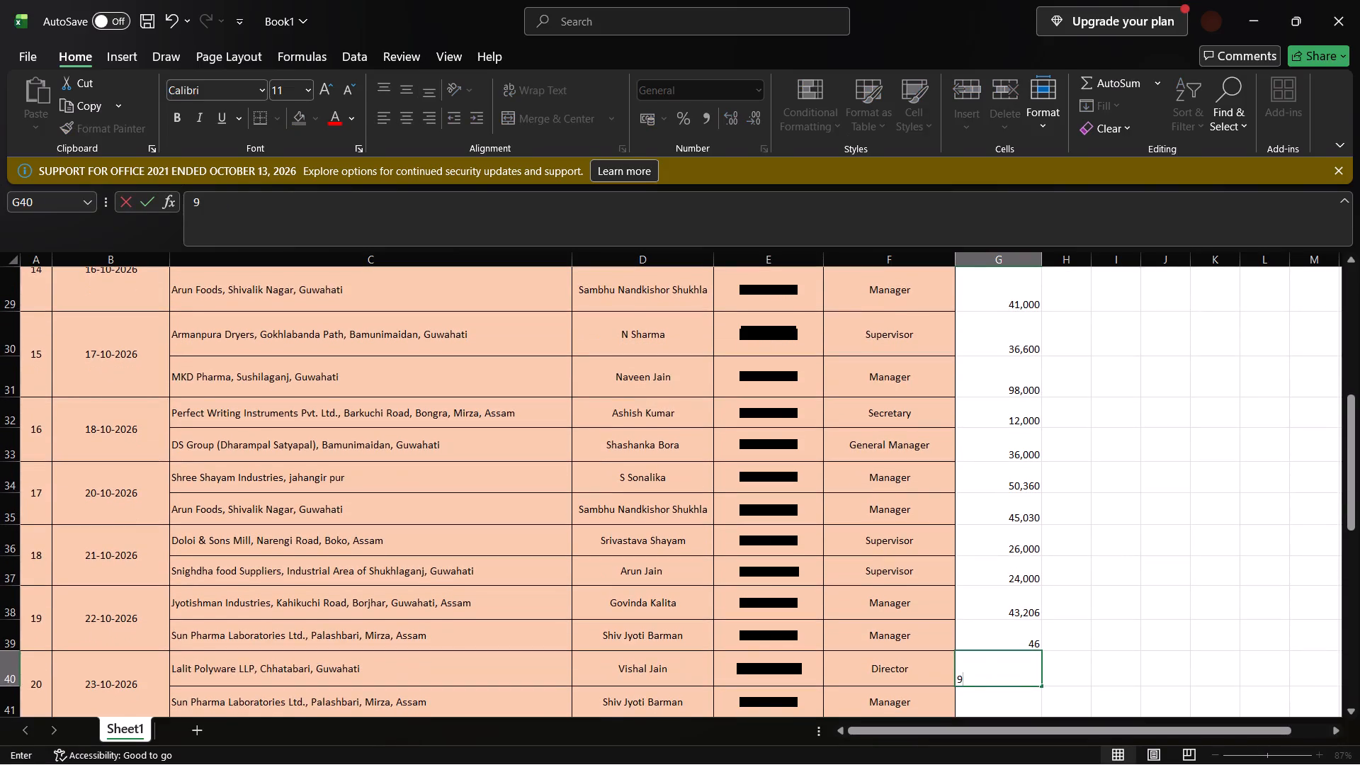
{"action": "type", "text": "3,000"}
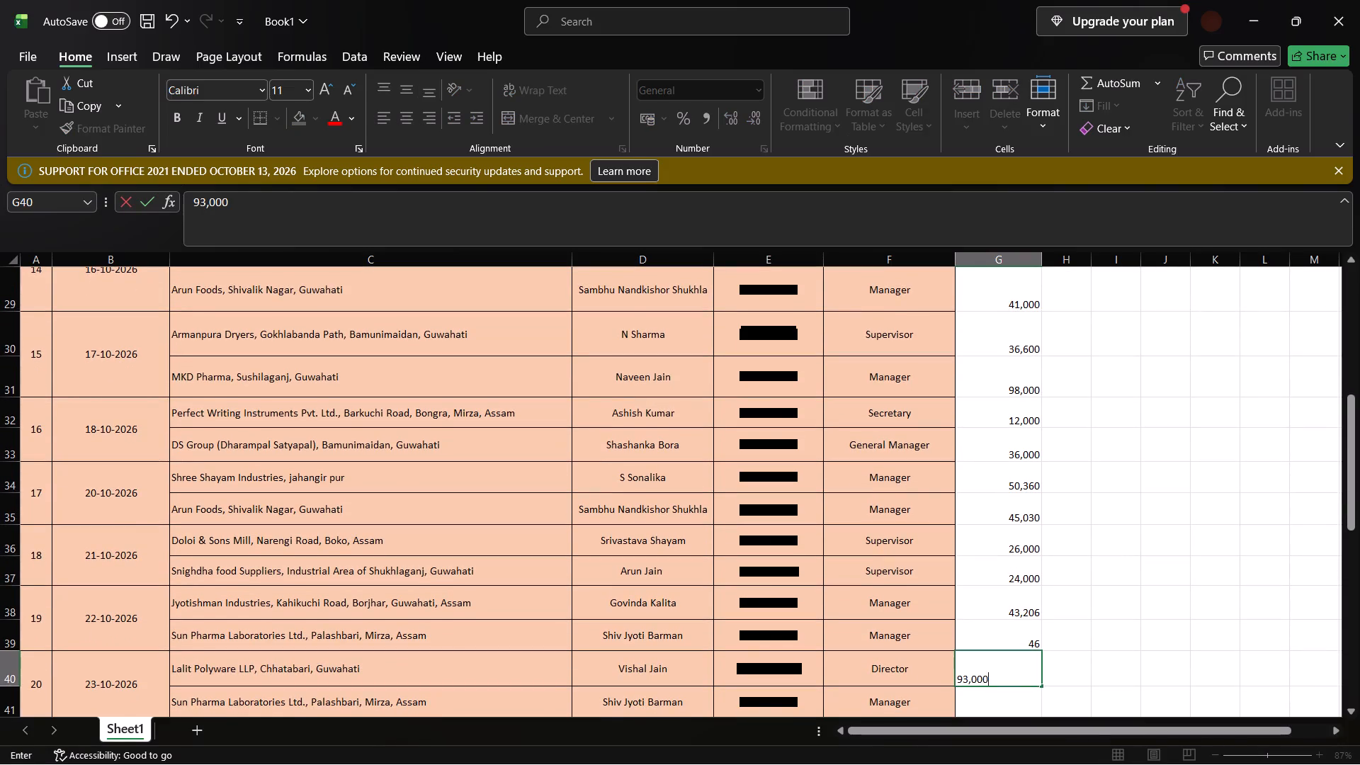
{"action": "key", "text": "Down"}
{"action": "type", "text": "41,000"}
{"action": "key", "text": "Down"}
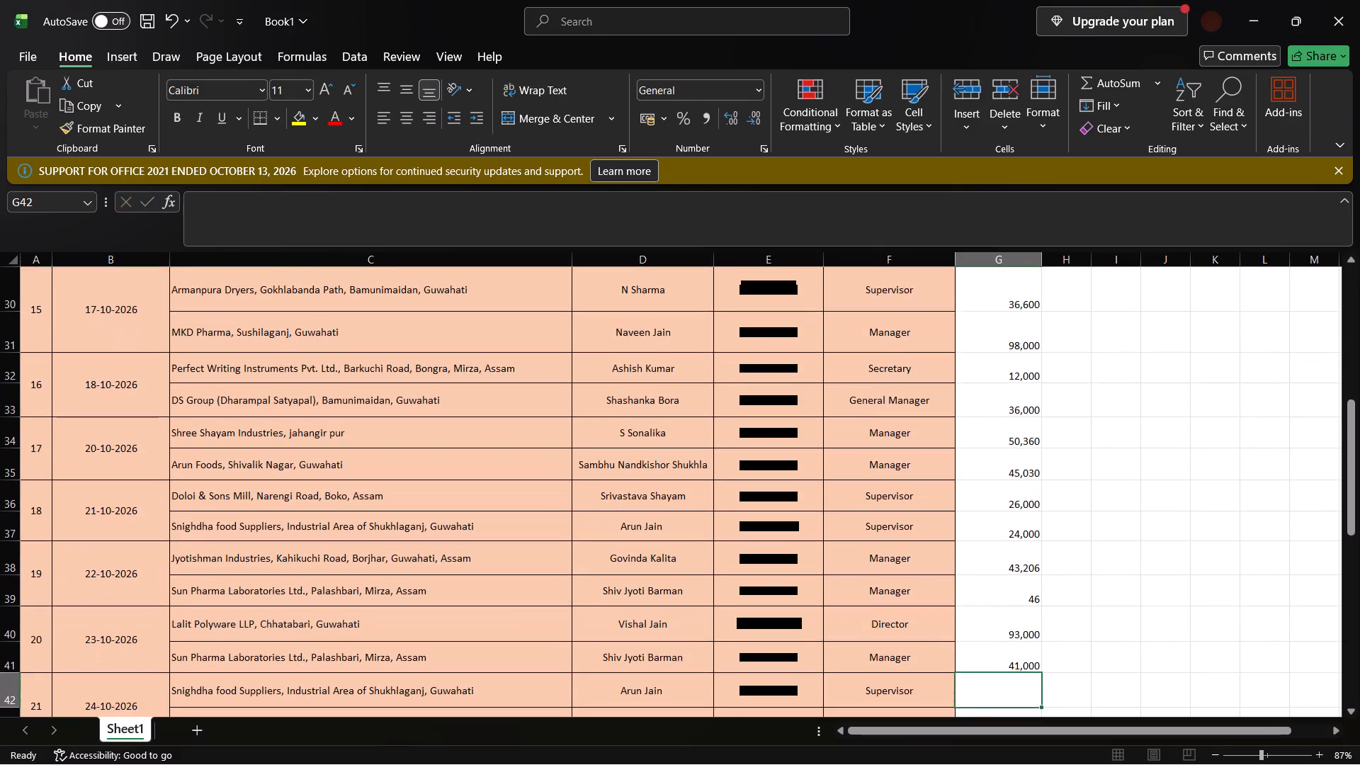
{"action": "type", "text": "23,000"}
{"action": "key", "text": "Down"}
{"action": "type", "text": "21,"}
{"action": "type", "text": "360"}
{"action": "key", "text": "Down"}
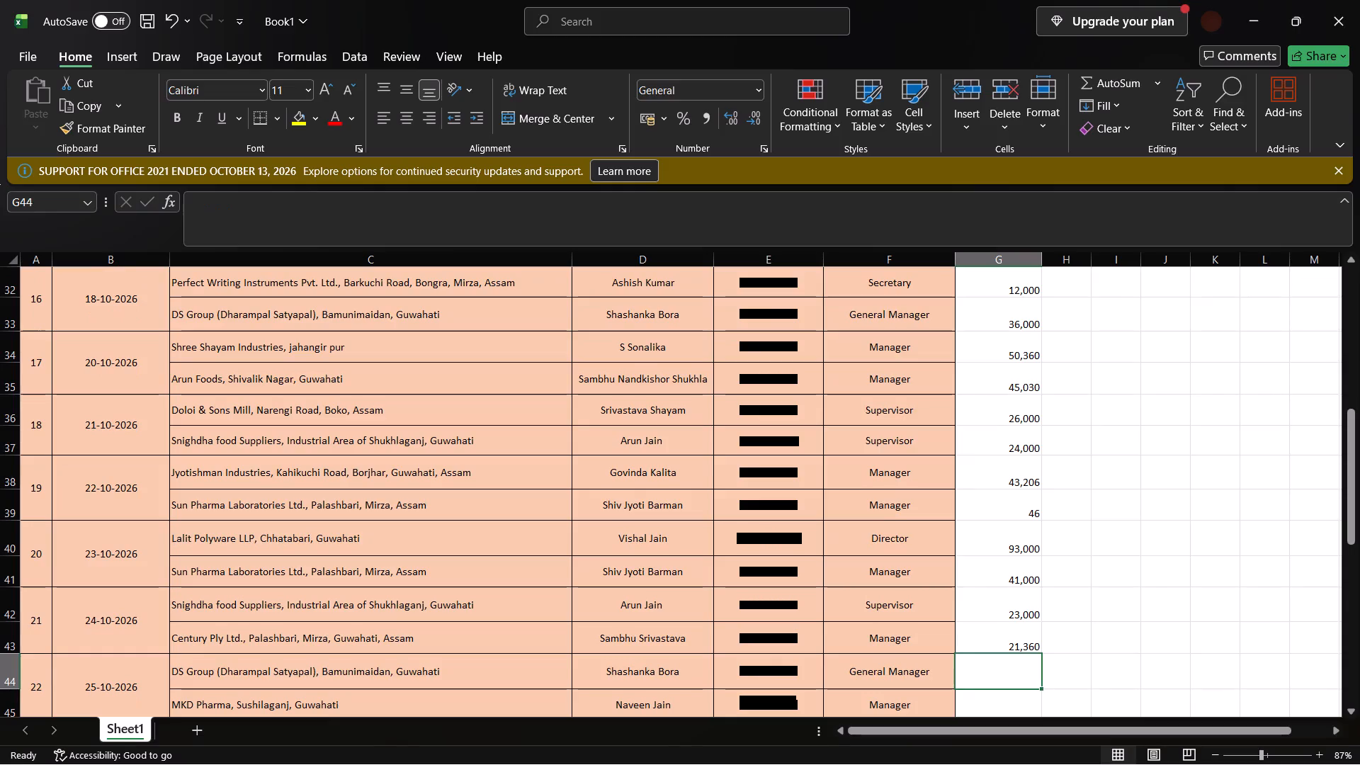
Enter 84,650 in G44 as the amount for DS Group on 25-10-2026.
{"action": "key", "text": "8"}
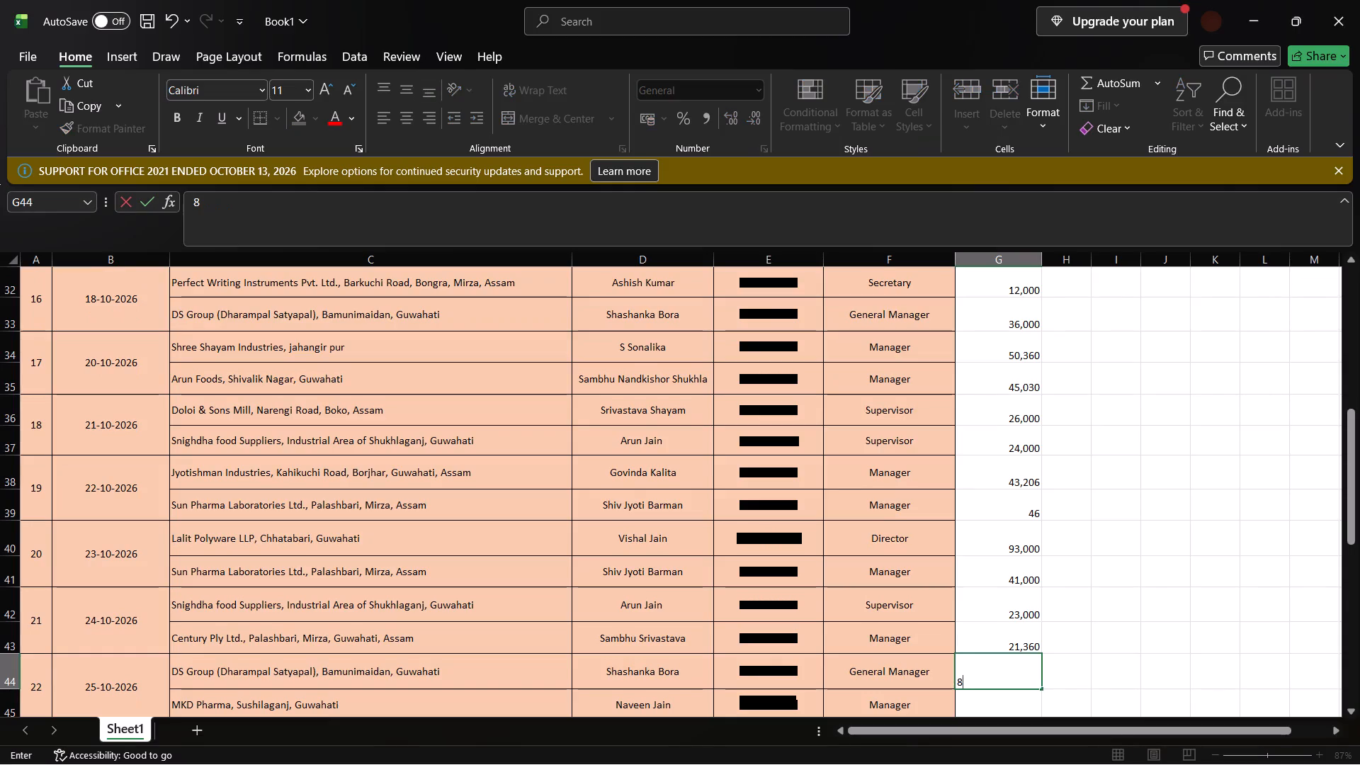
{"action": "key", "text": "4"}
{"action": "key", "text": "comma"}
{"action": "type", "text": "65"}
{"action": "key", "text": "0"}
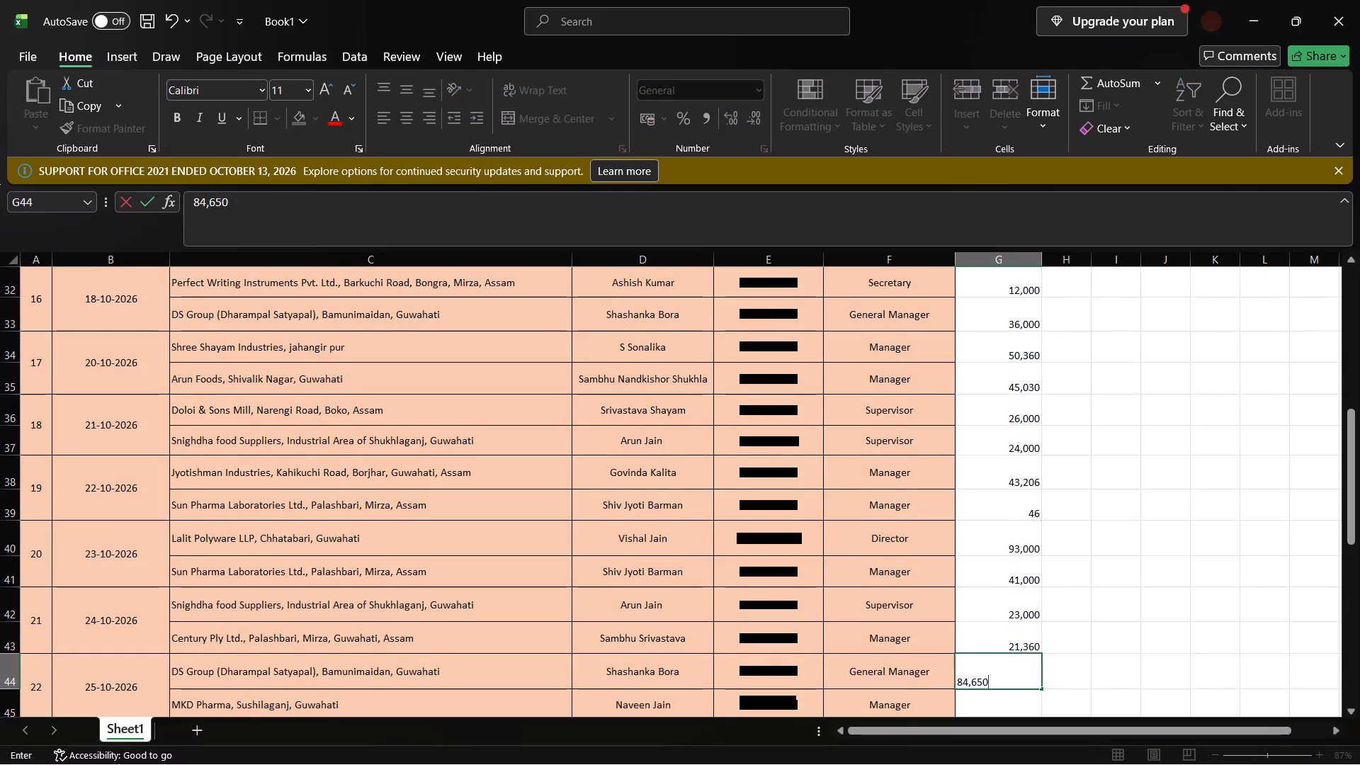
{"action": "key", "text": "Down"}
Enter 96,700 in G45 as the amount for MKD Pharma on 25-10-2026.
{"action": "scroll", "coordinate": [1002, 589], "scroll_direction": "down", "scroll_amount": 1}
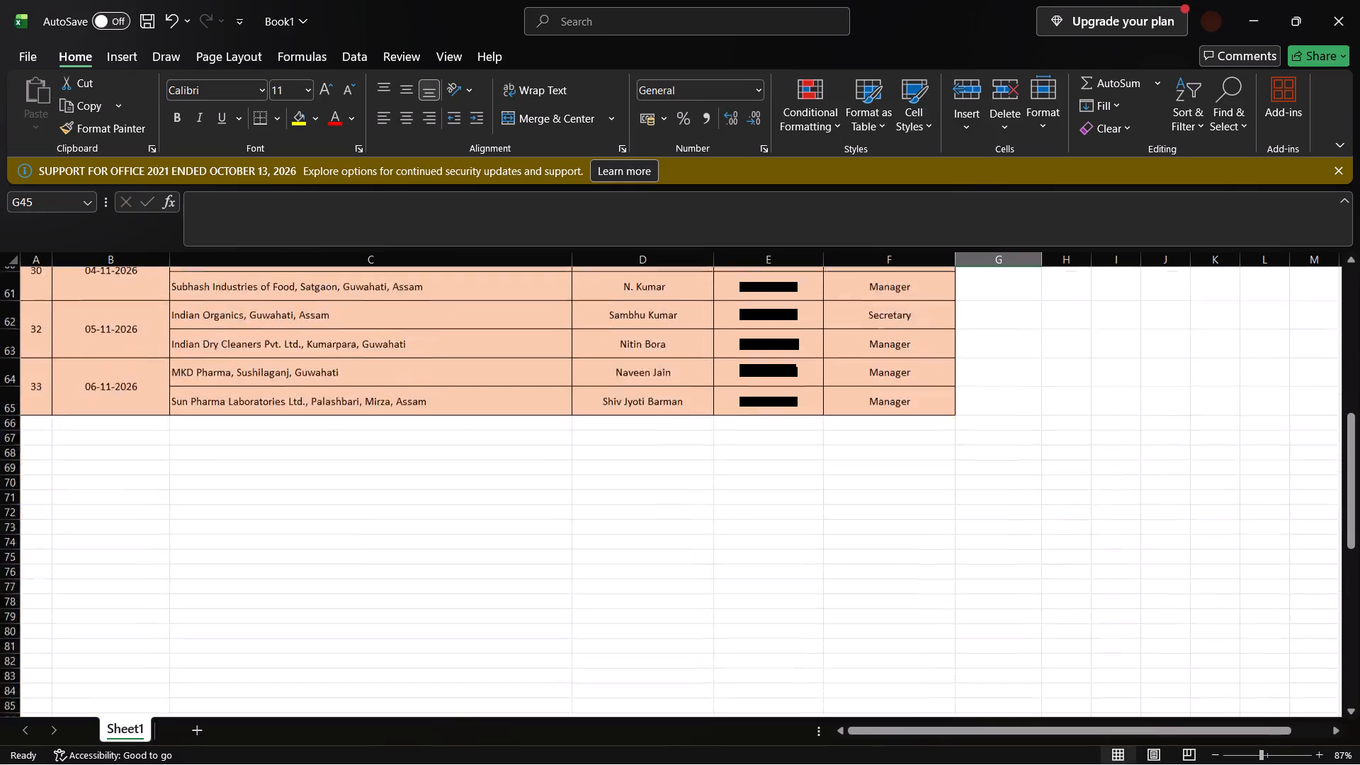
{"action": "scroll", "coordinate": [1002, 589], "scroll_direction": "down", "scroll_amount": 3}
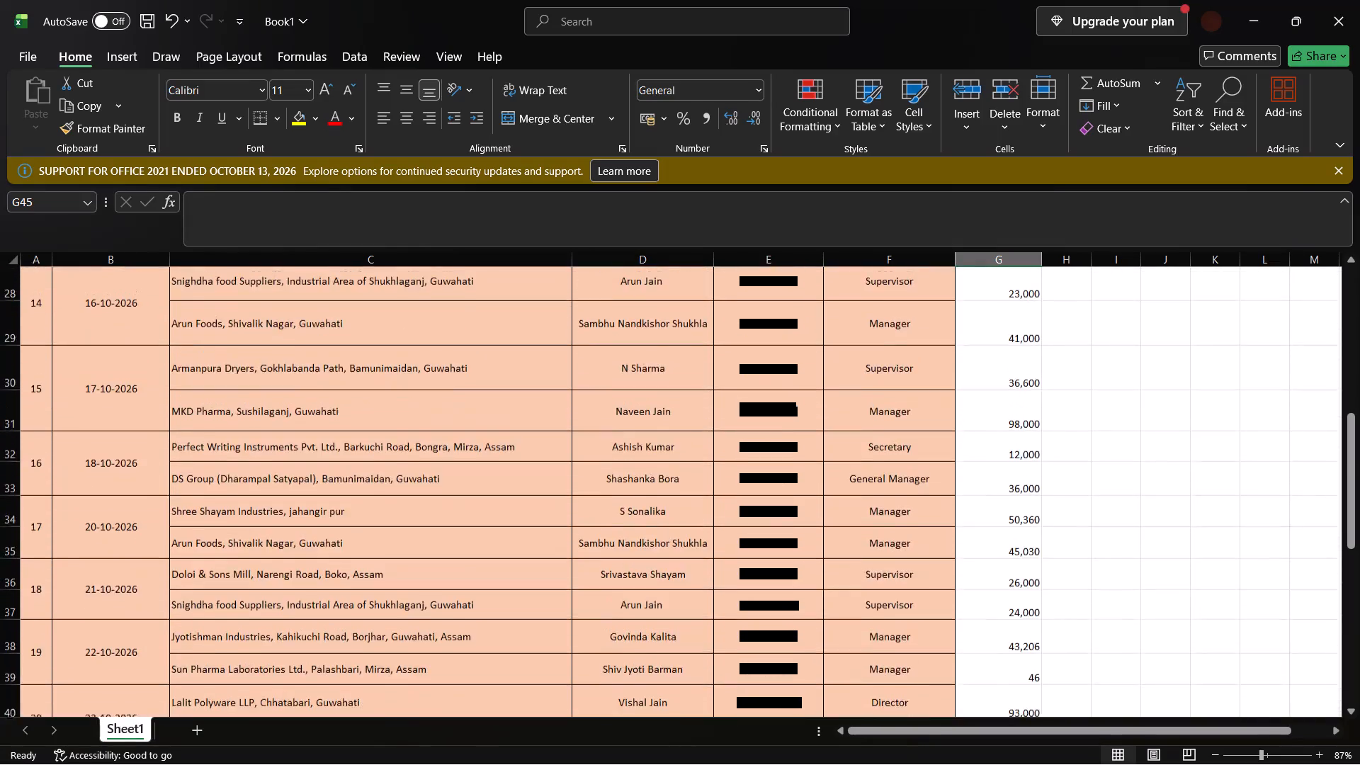
{"action": "scroll", "coordinate": [1002, 589], "scroll_direction": "down", "scroll_amount": 1}
{"action": "scroll", "coordinate": [1002, 589], "scroll_direction": "up", "scroll_amount": 1}
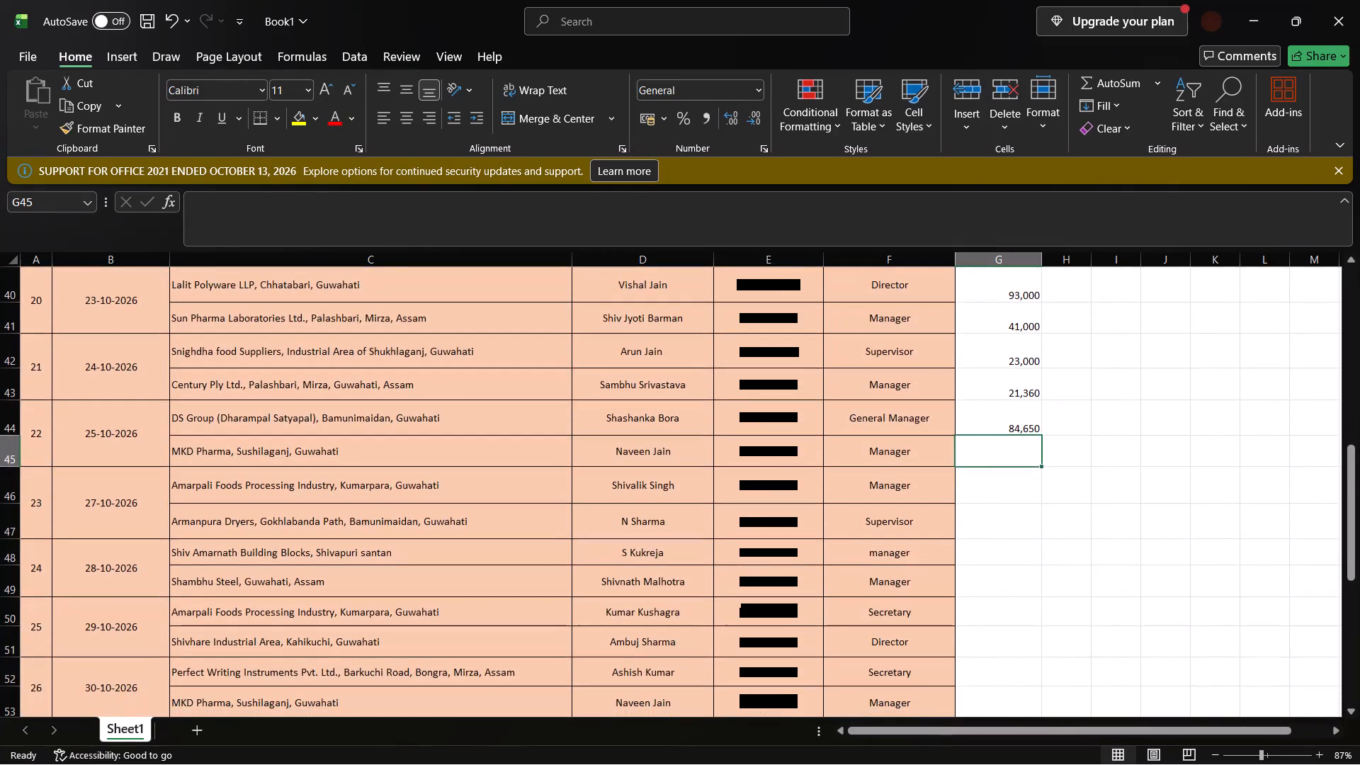
{"action": "type", "text": "96"}
{"action": "key", "text": "period"}
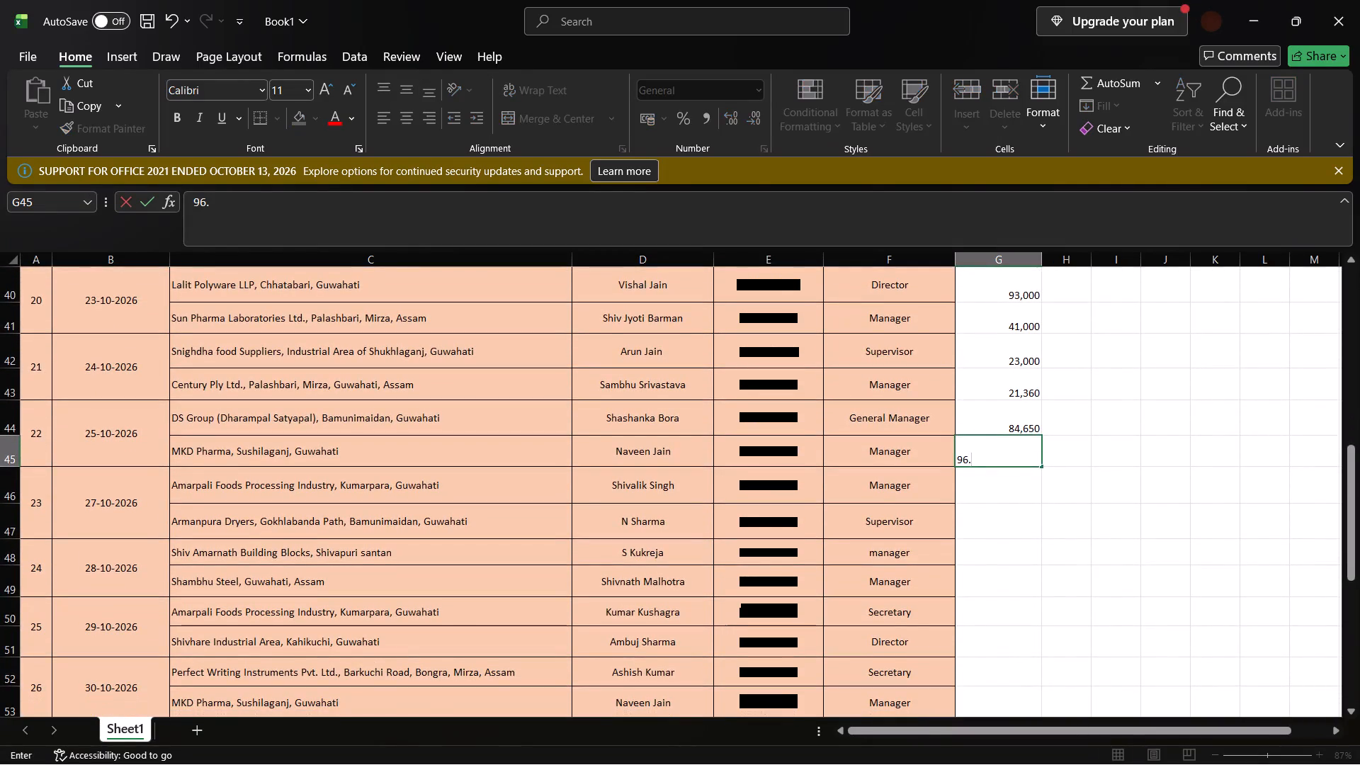
{"action": "key", "text": "BackSpace"}
{"action": "type", "text": ",7"}
{"action": "type", "text": "00"}
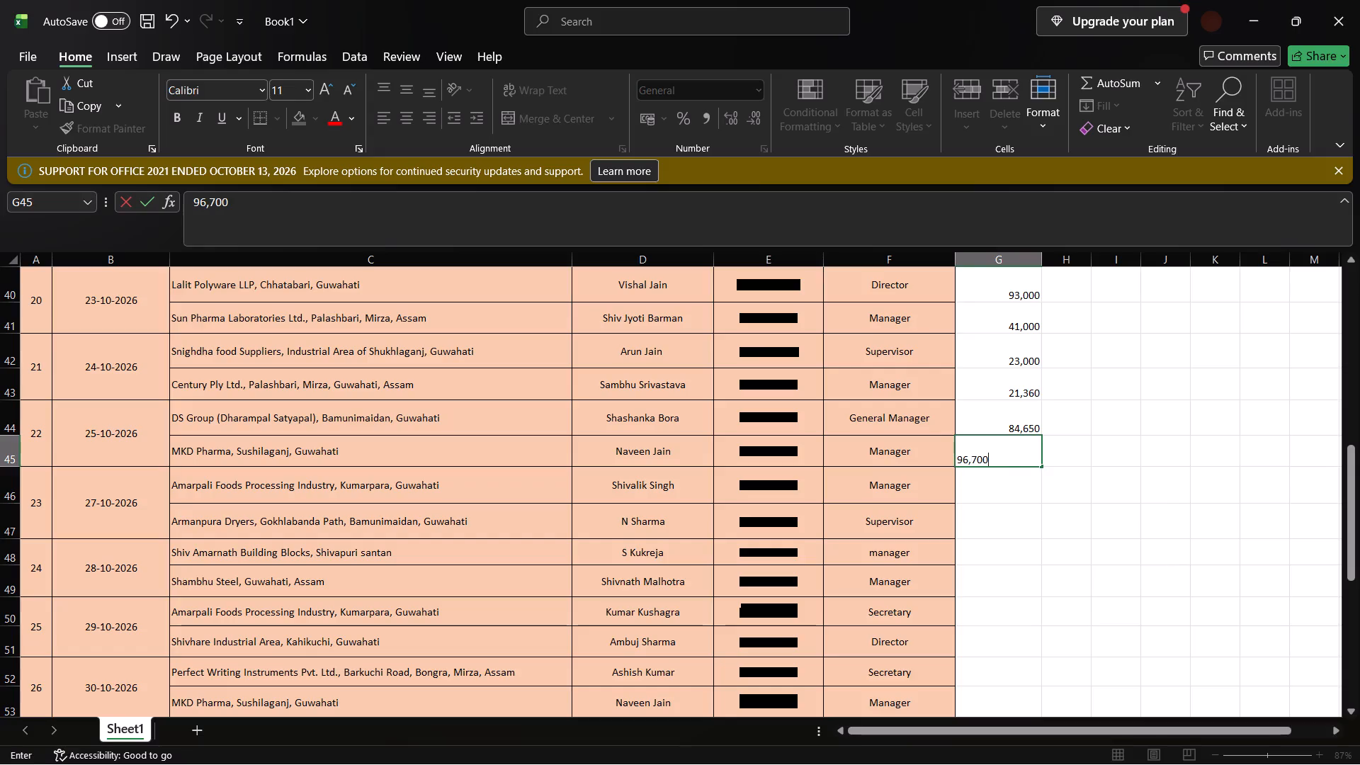
{"action": "key", "text": "Down"}
Enter the 27-10-2026 amounts in column G: 63,000 in G46 and 15,390 in G47.
{"action": "type", "text": "63,000"}
{"action": "key", "text": "Down"}
{"action": "type", "text": "15"}
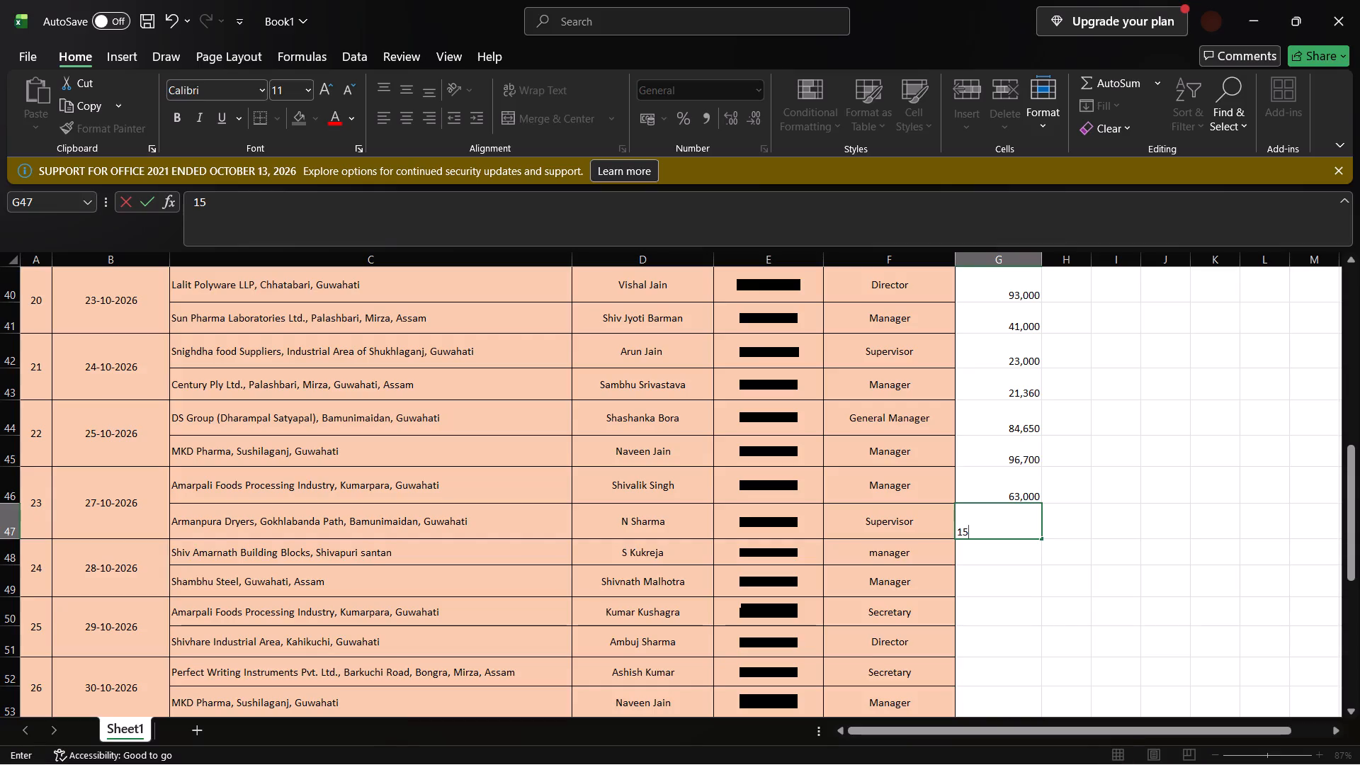
{"action": "key", "text": "comma"}
{"action": "key", "text": "3"}
{"action": "type", "text": "90"}
{"action": "key", "text": "Down"}
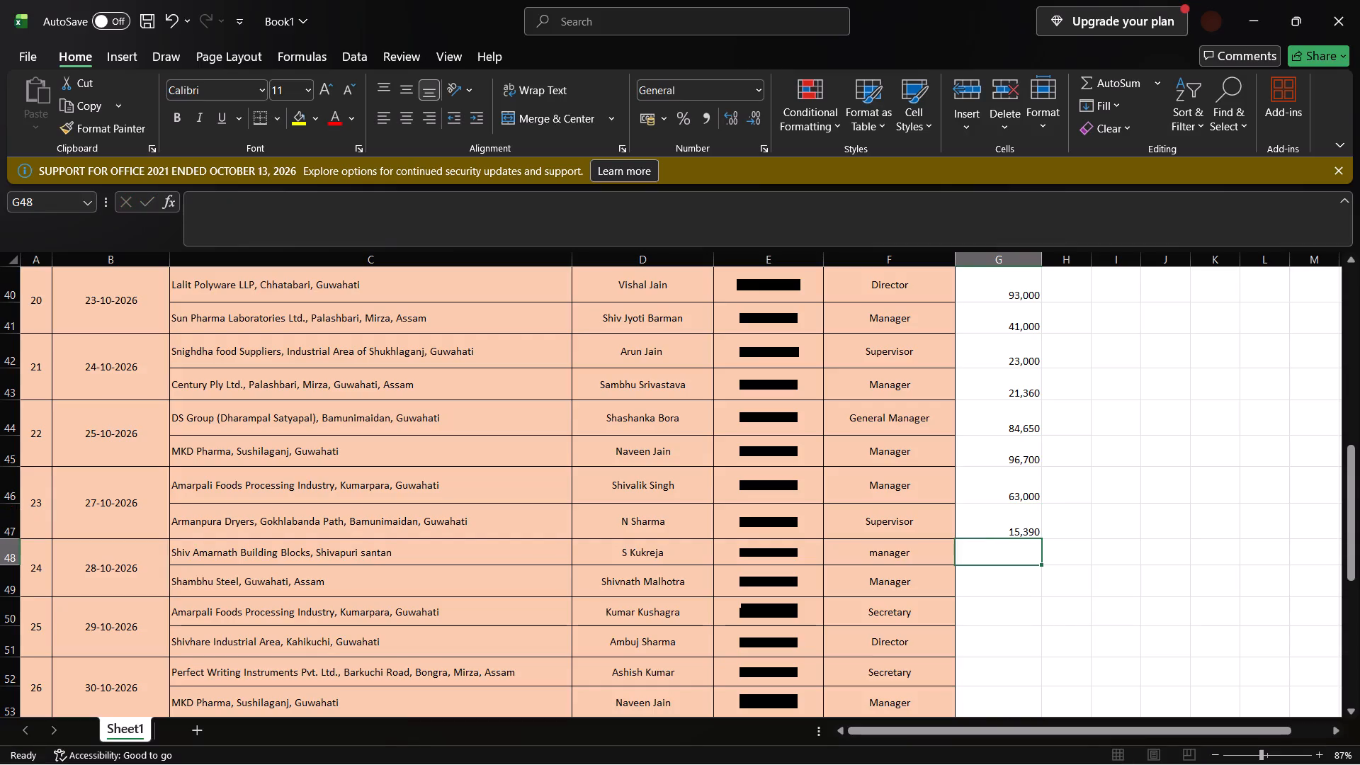
Correct the designation in F48 for Shiv Amarnath Building Blocks to the capitalised "Manager".
{"action": "key", "text": "Left"}
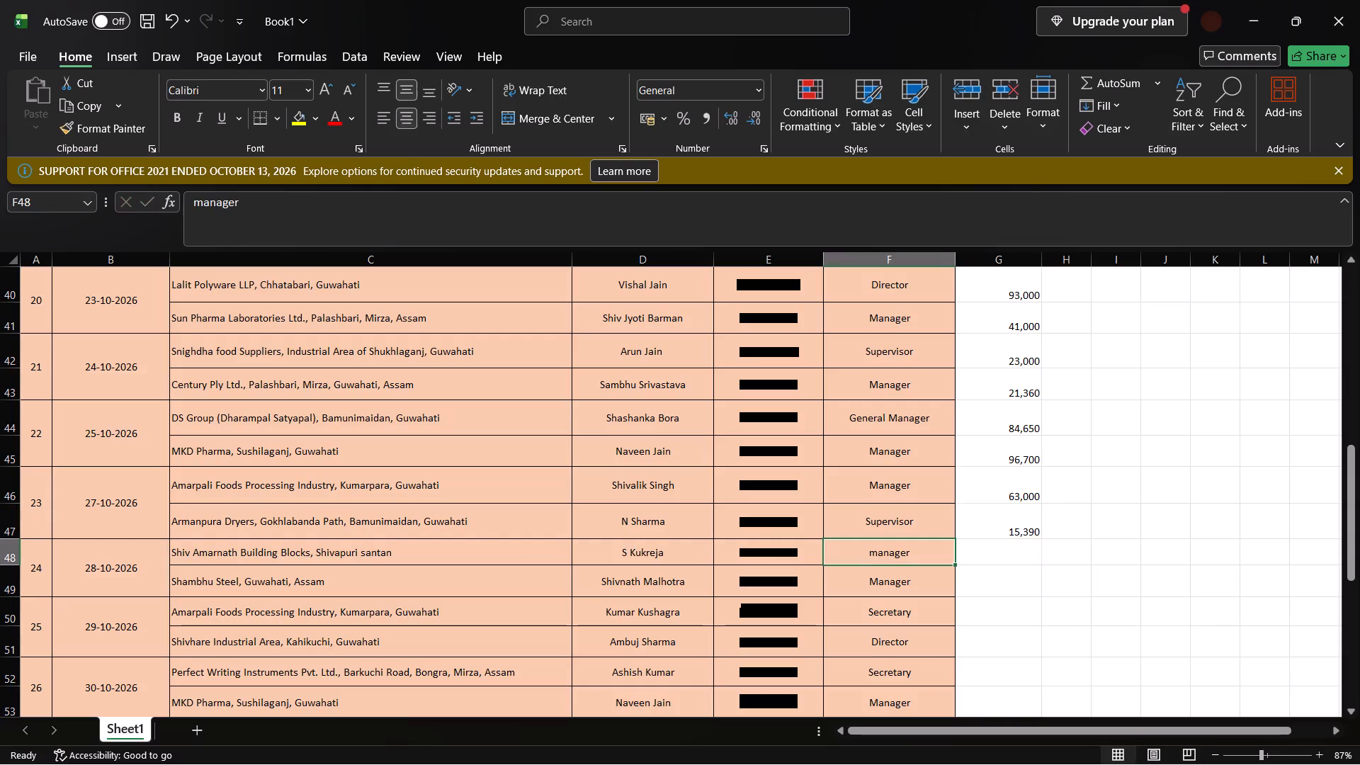
{"action": "type", "text": "MAna="}
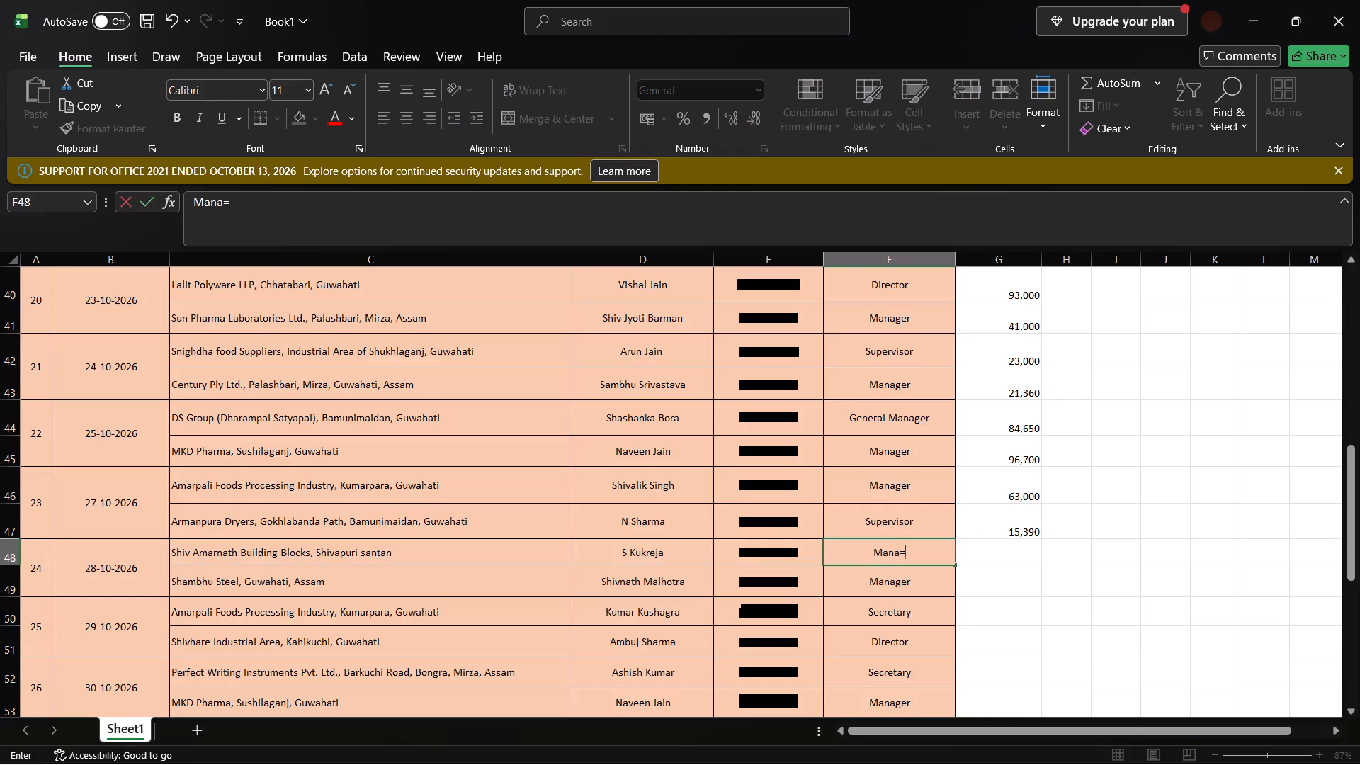
{"action": "key", "text": "BackSpace"}
{"action": "key", "text": "BackSpace"}
{"action": "key", "text": "BackSpace"}
{"action": "key", "text": "BackSpace"}
{"action": "type", "text": "anaher"}
{"action": "key", "text": "BackSpace"}
{"action": "key", "text": "BackSpace"}
{"action": "key", "text": "BackSpace"}
{"action": "type", "text": "ger"}
{"action": "key", "text": "Down"}
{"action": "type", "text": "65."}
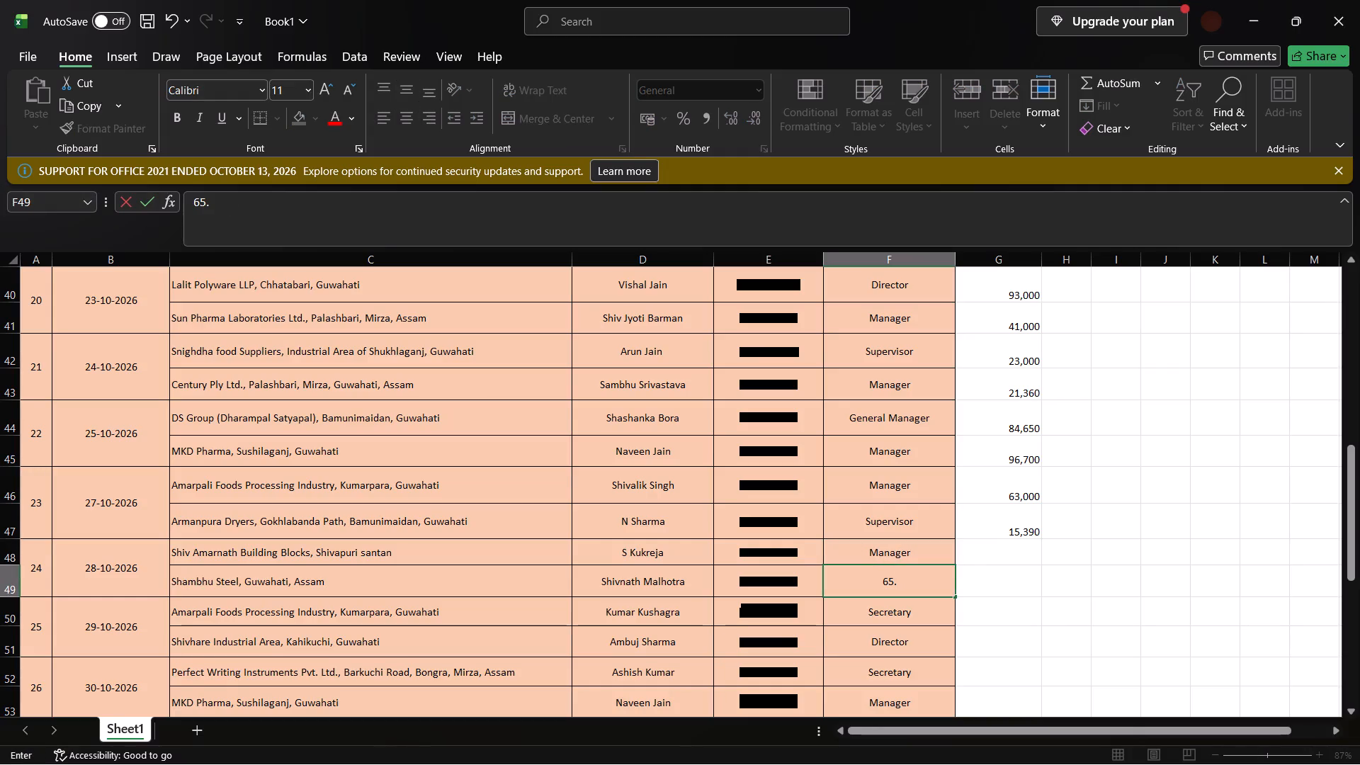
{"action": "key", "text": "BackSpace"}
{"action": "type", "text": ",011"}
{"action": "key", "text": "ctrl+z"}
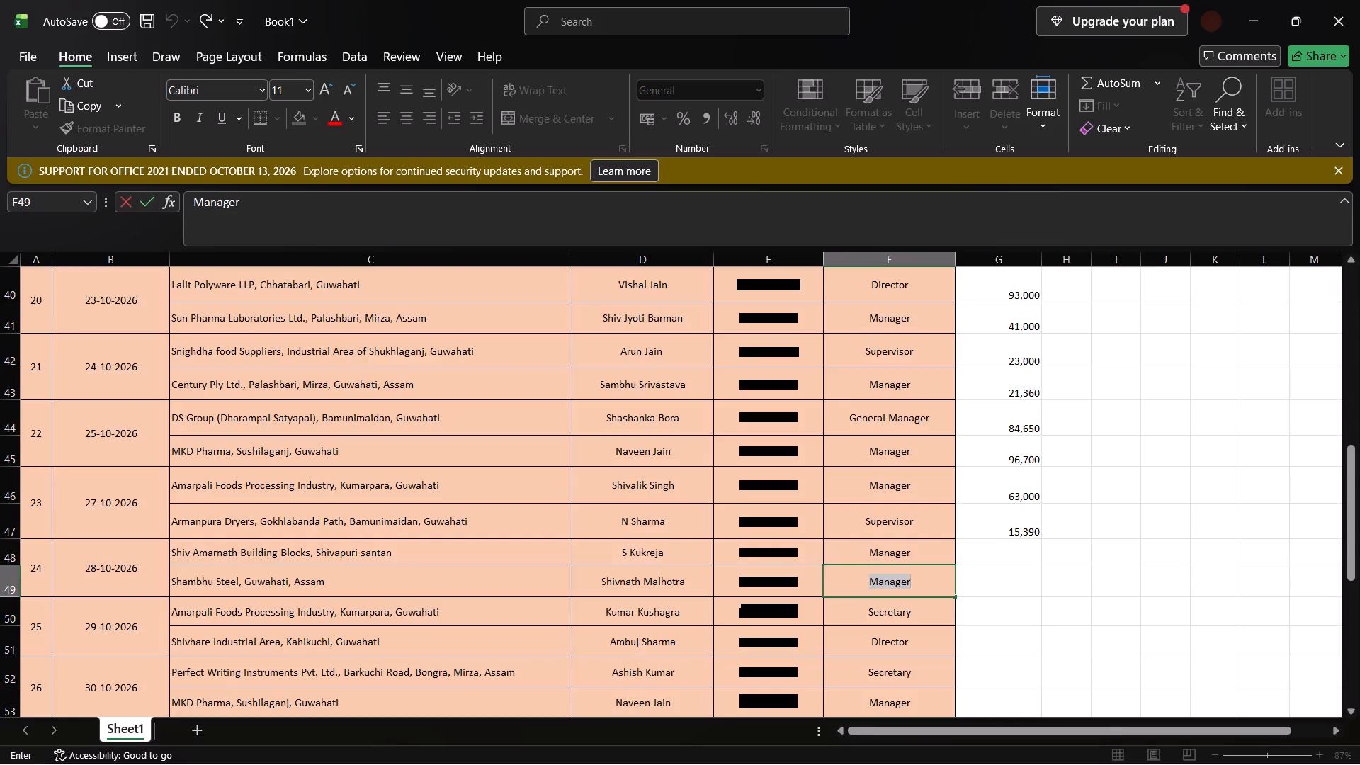
Enter the 28-10-2026 amounts in column G: 36,500 in G48 and 42,500 in G49.
{"action": "key", "text": "Right"}
{"action": "key", "text": "Up"}
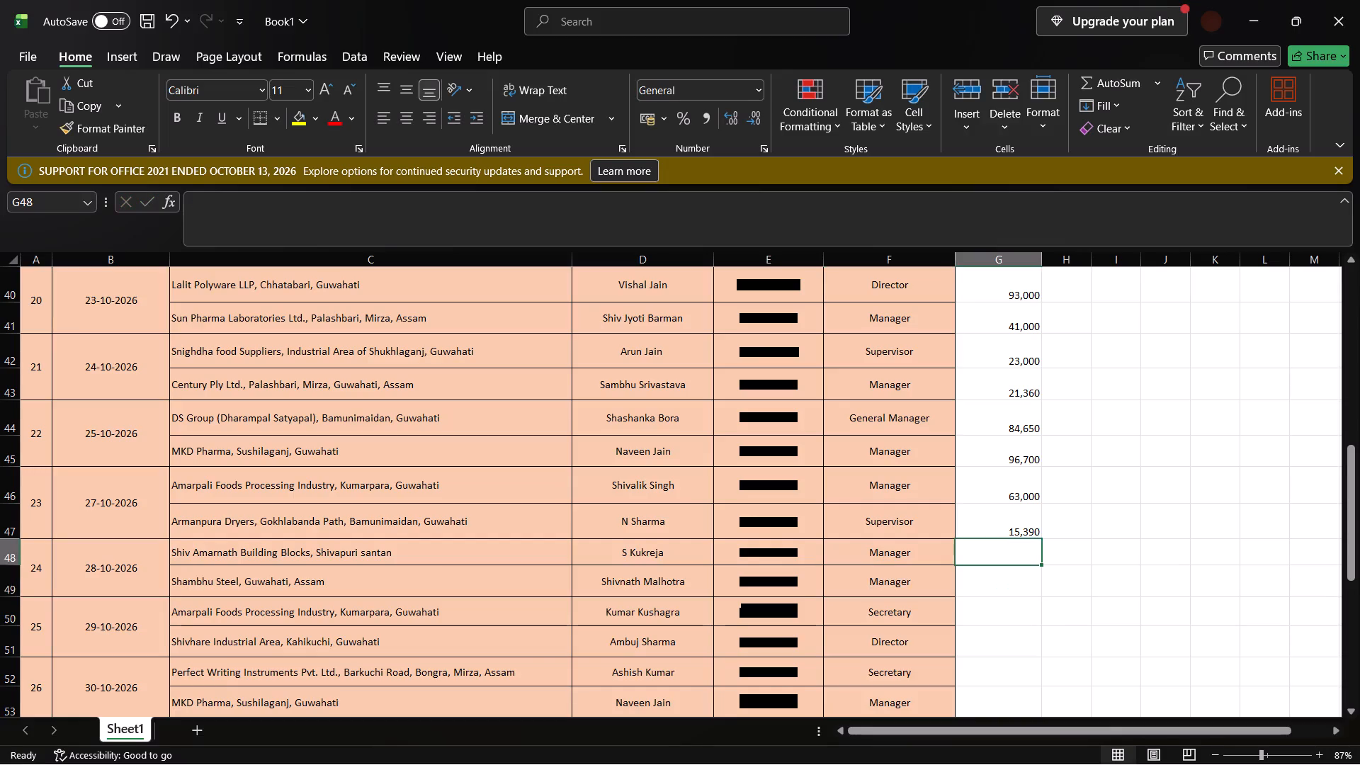
{"action": "type", "text": "36"}
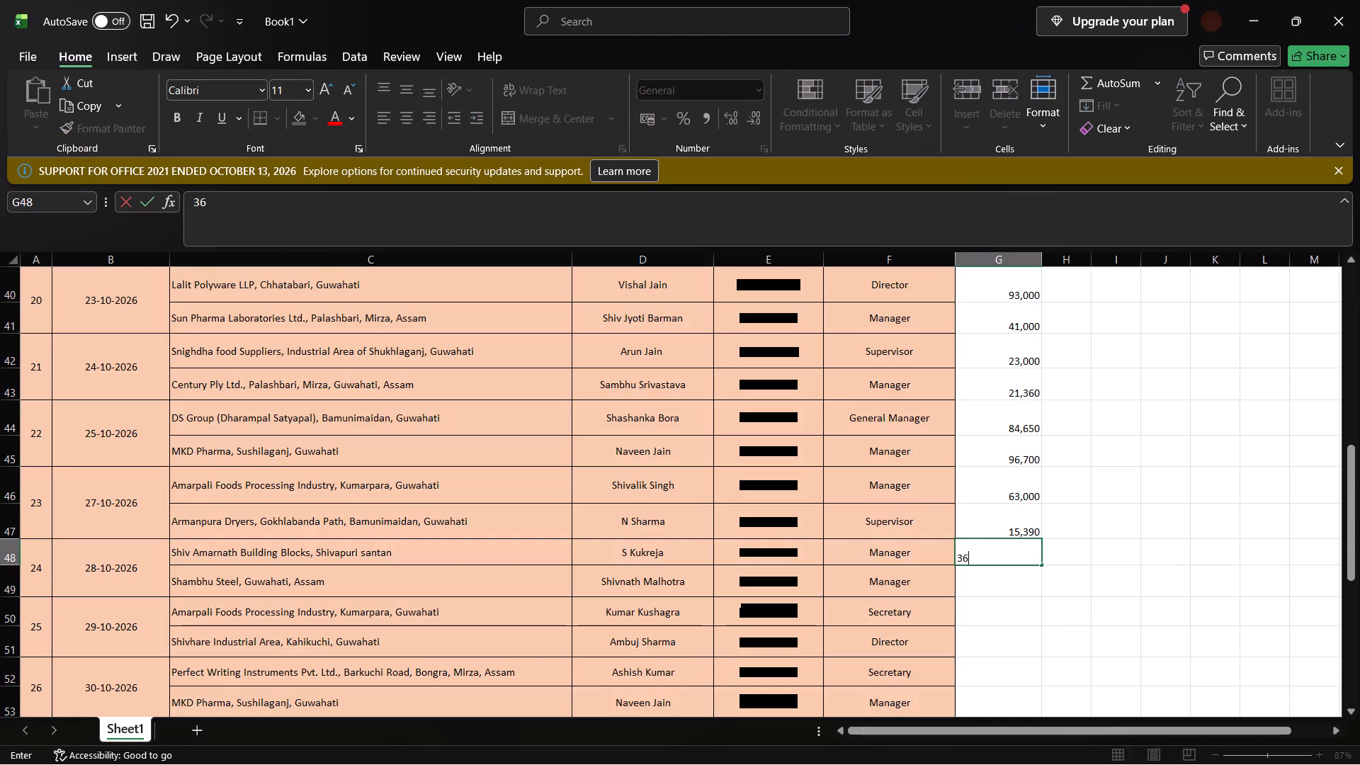
{"action": "type", "text": ",500"}
{"action": "key", "text": "Down"}
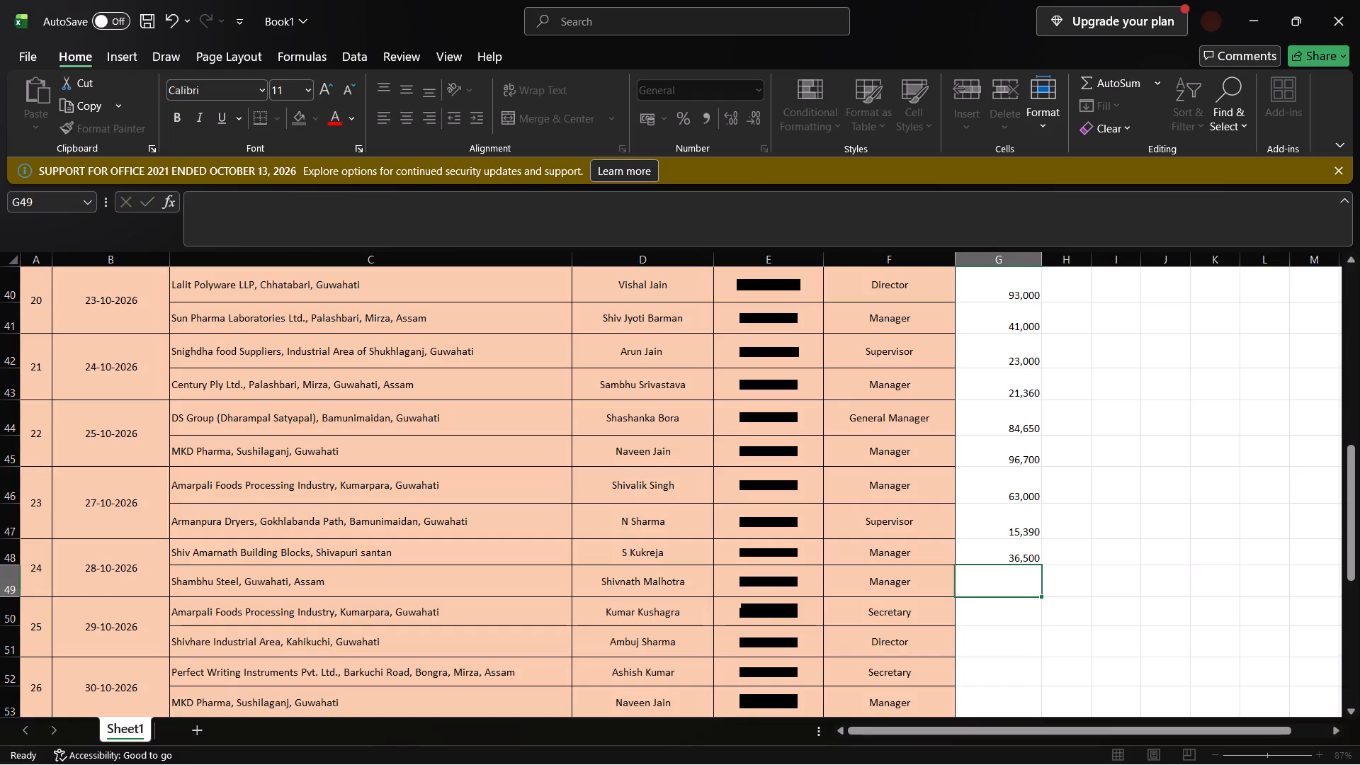
{"action": "type", "text": "42,500"}
{"action": "key", "text": "Down"}
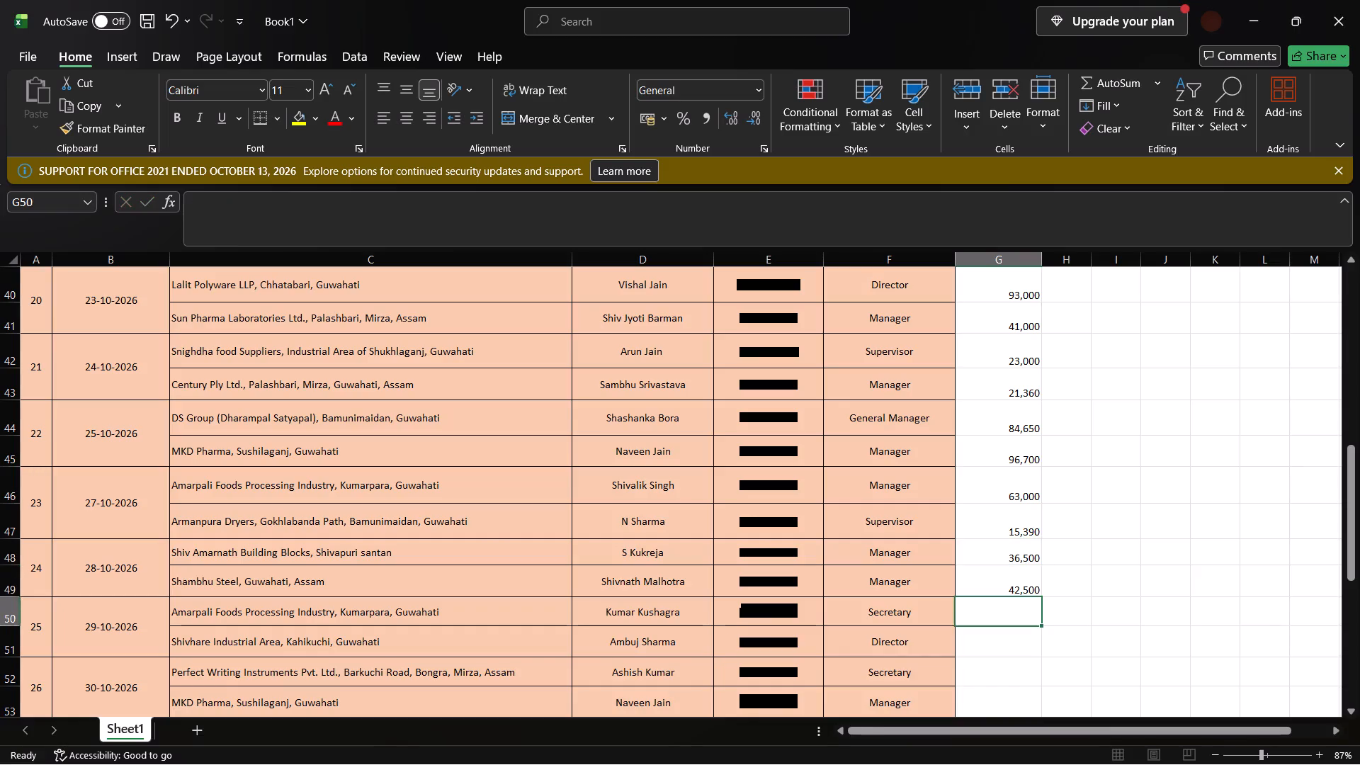
Enter the 29-10-2026 amounts in column G: 23,560 in G50 and 1,69,640 in G51.
{"action": "type", "text": "23,560"}
{"action": "key", "text": "Down"}
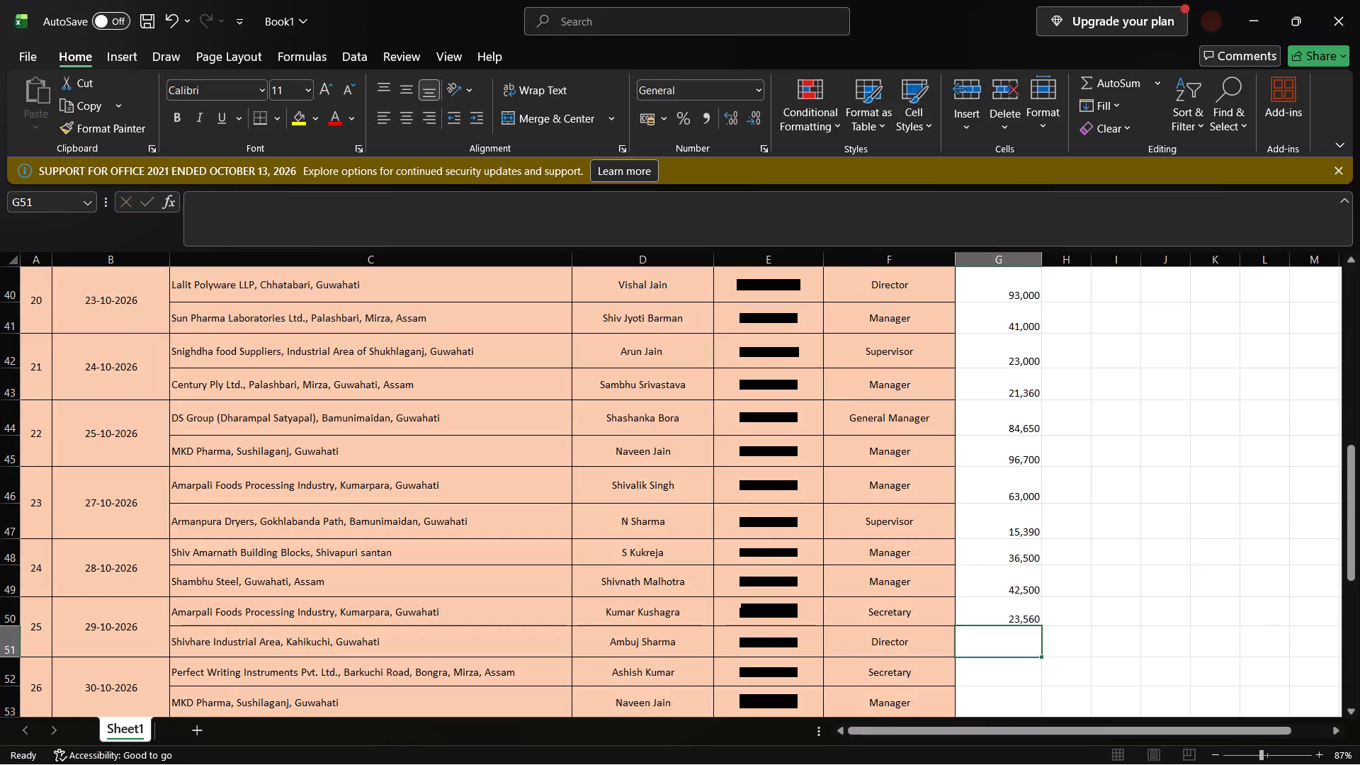
{"action": "type", "text": "1,69"}
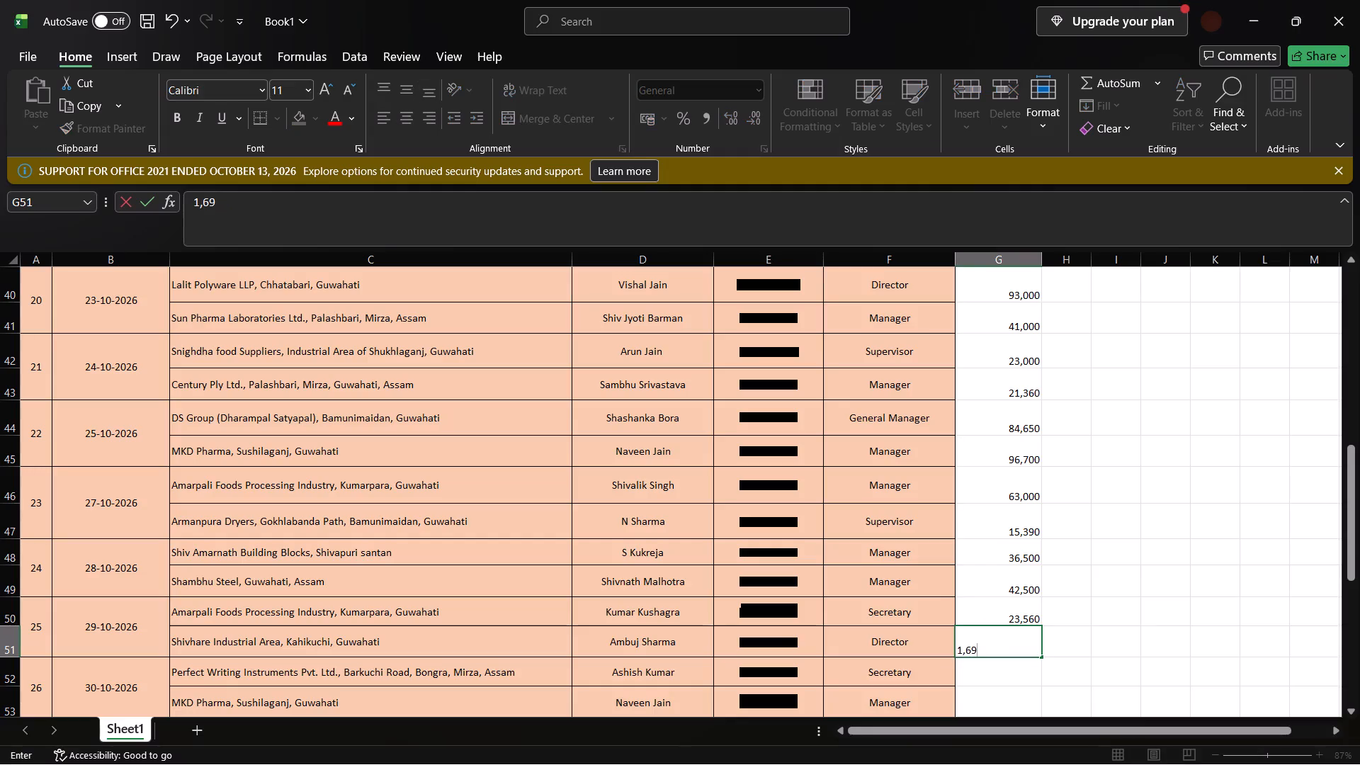
{"action": "key", "text": "comma"}
{"action": "key", "text": "6"}
{"action": "type", "text": "40"}
{"action": "key", "text": "Down"}
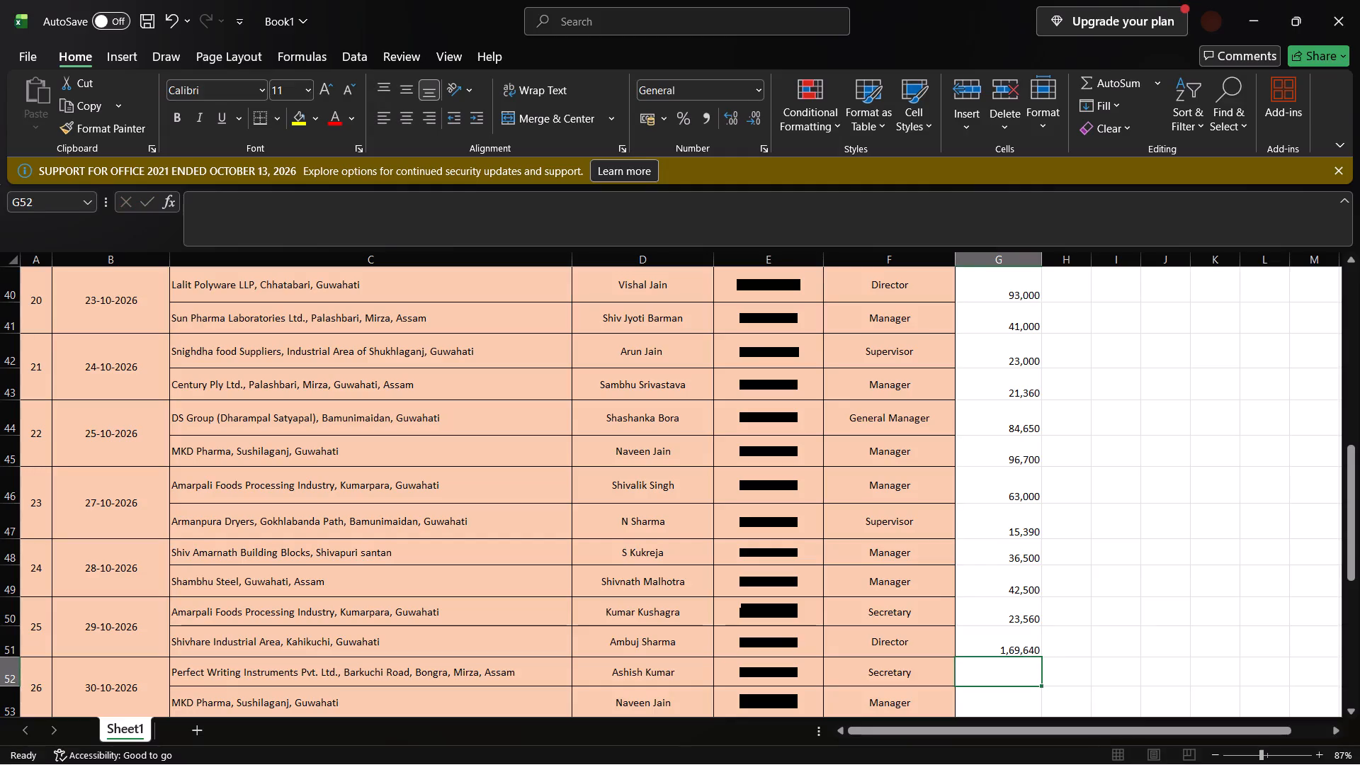
Enter the 30-10-2026 amounts in column G: 23,000 in G52 and 15,600 in G53.
{"action": "type", "text": "23,000"}
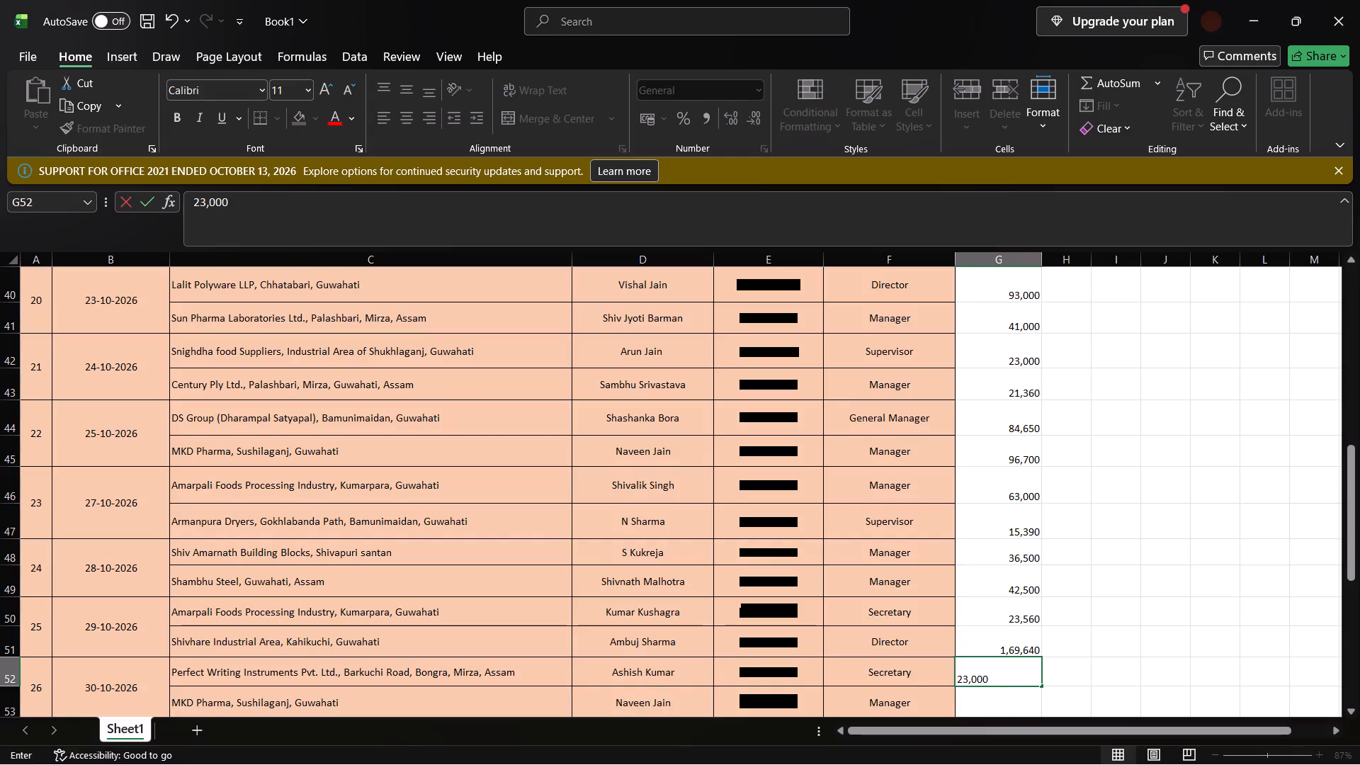
{"action": "key", "text": "Down"}
{"action": "type", "text": "15"}
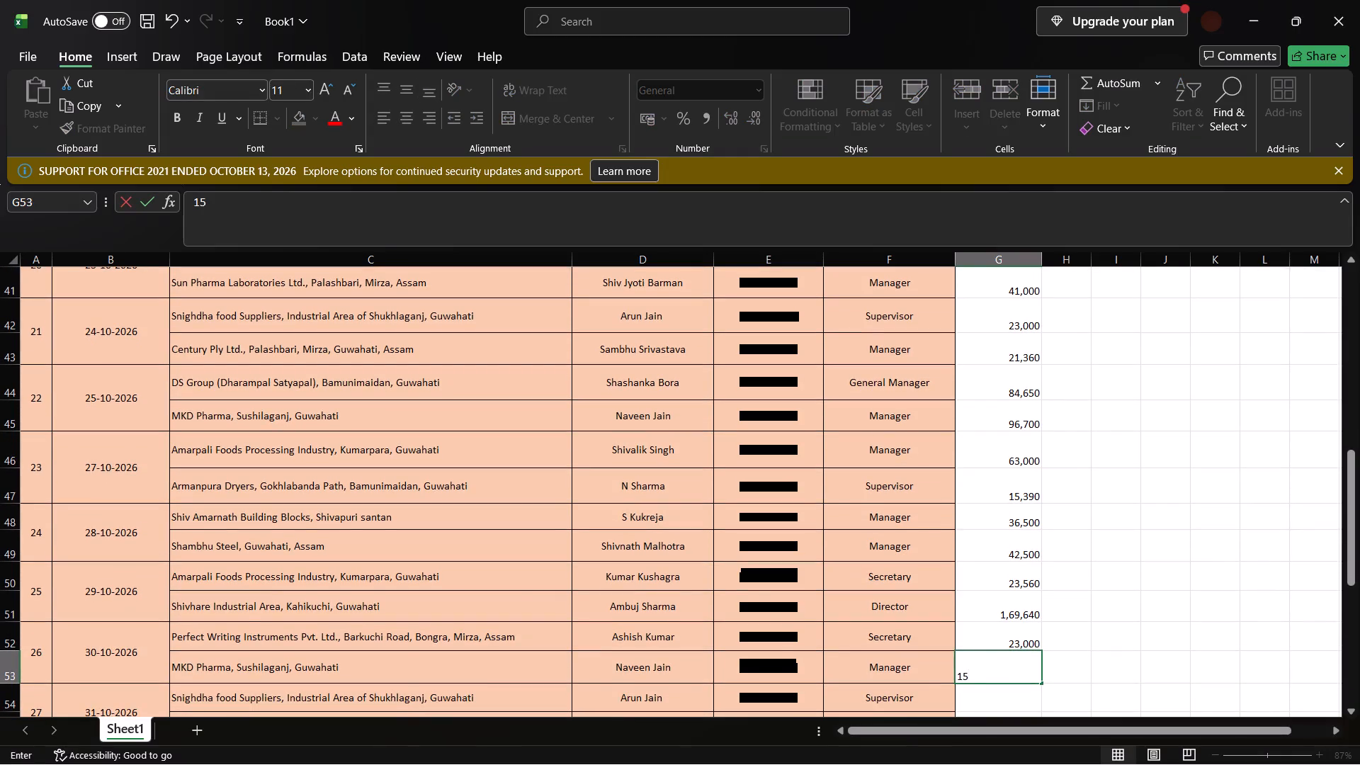
{"action": "type", "text": ",600"}
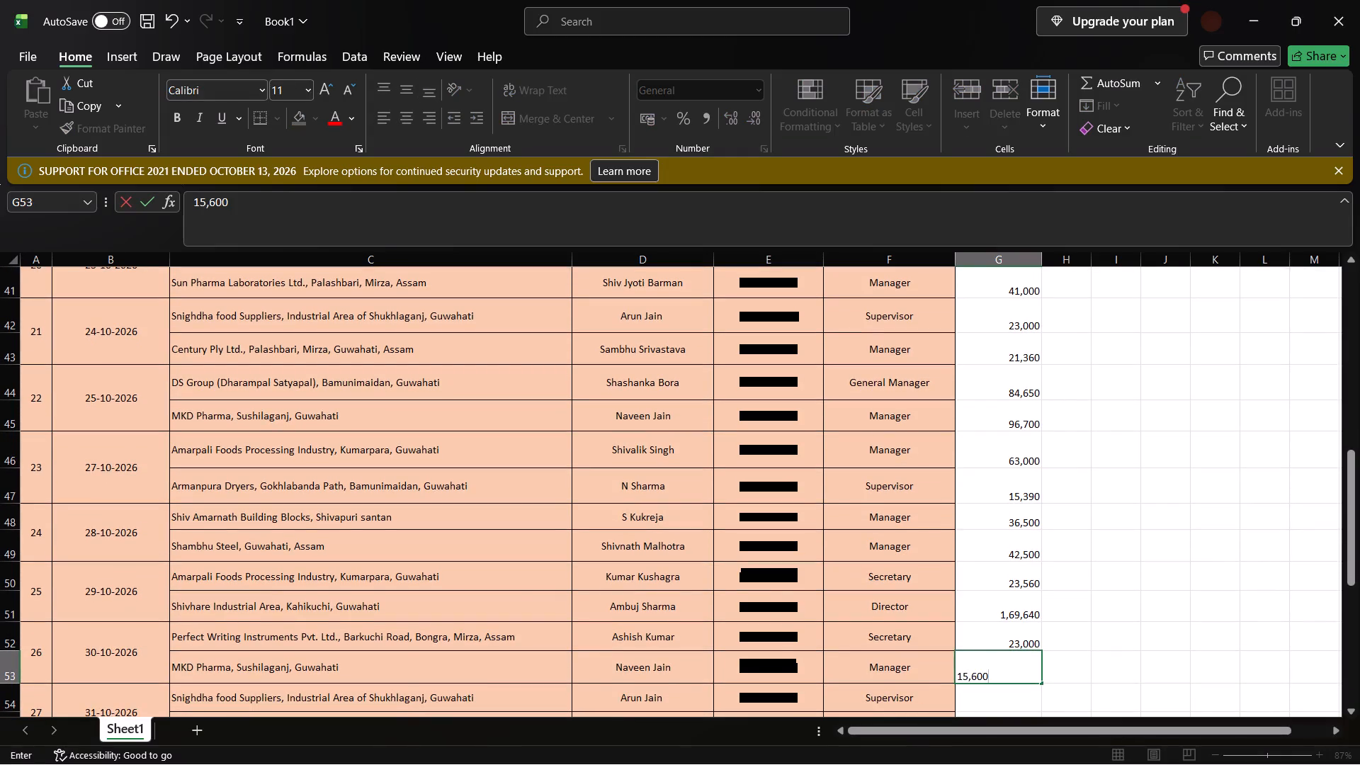
{"action": "key", "text": "Down"}
Enter the 31-10-2026 amounts in column G: 34,260 in G54 and 36,000 in G55.
{"action": "type", "text": "34,"}
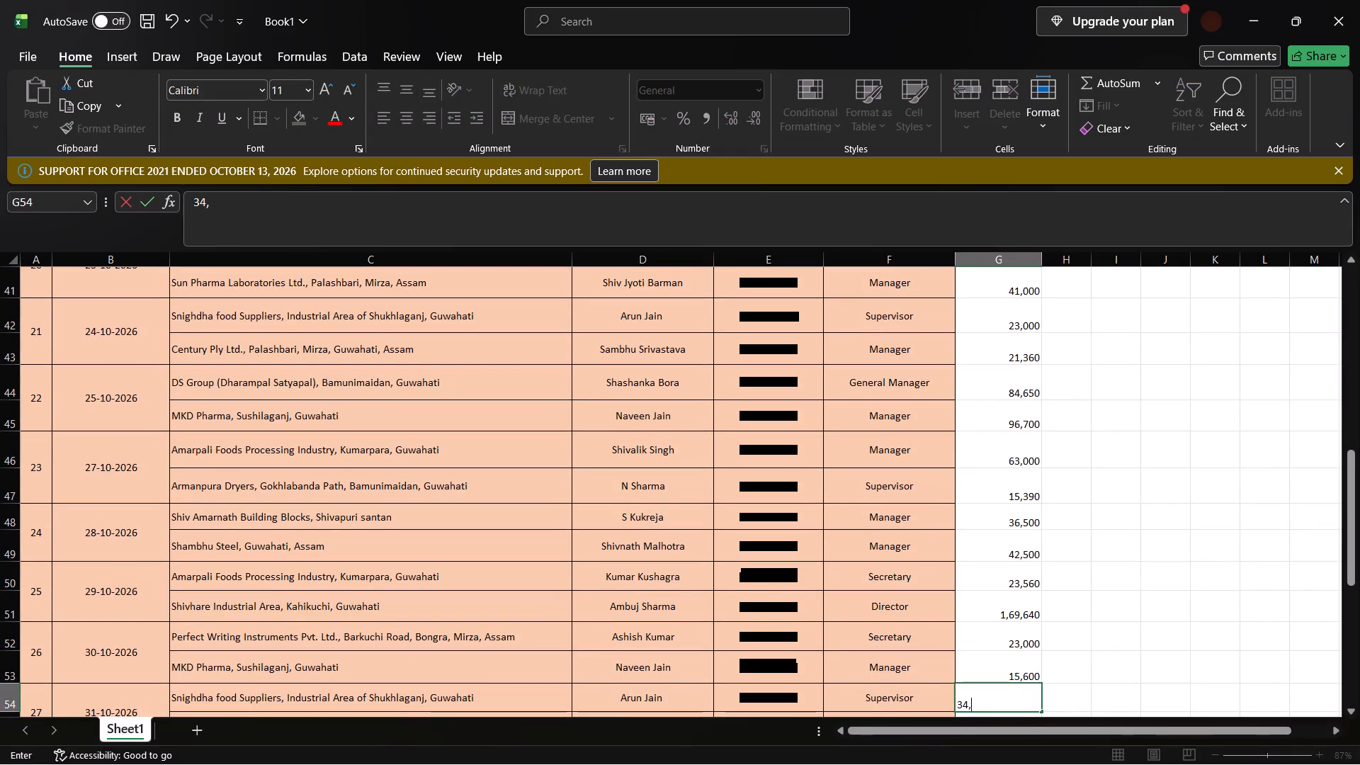
{"action": "key", "text": "2"}
{"action": "type", "text": "60"}
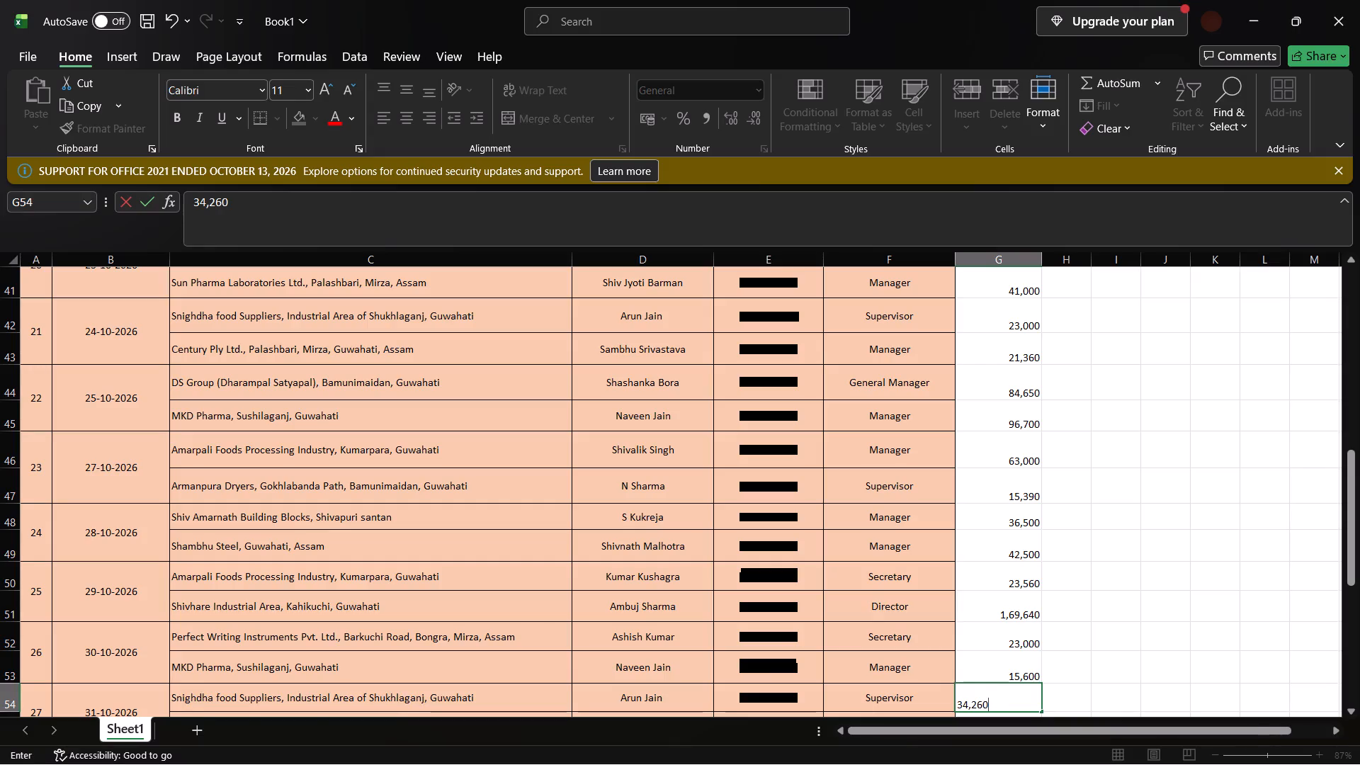
{"action": "left_click_drag", "start_coordinate": [1019, 639], "coordinate": [1011, 697]}
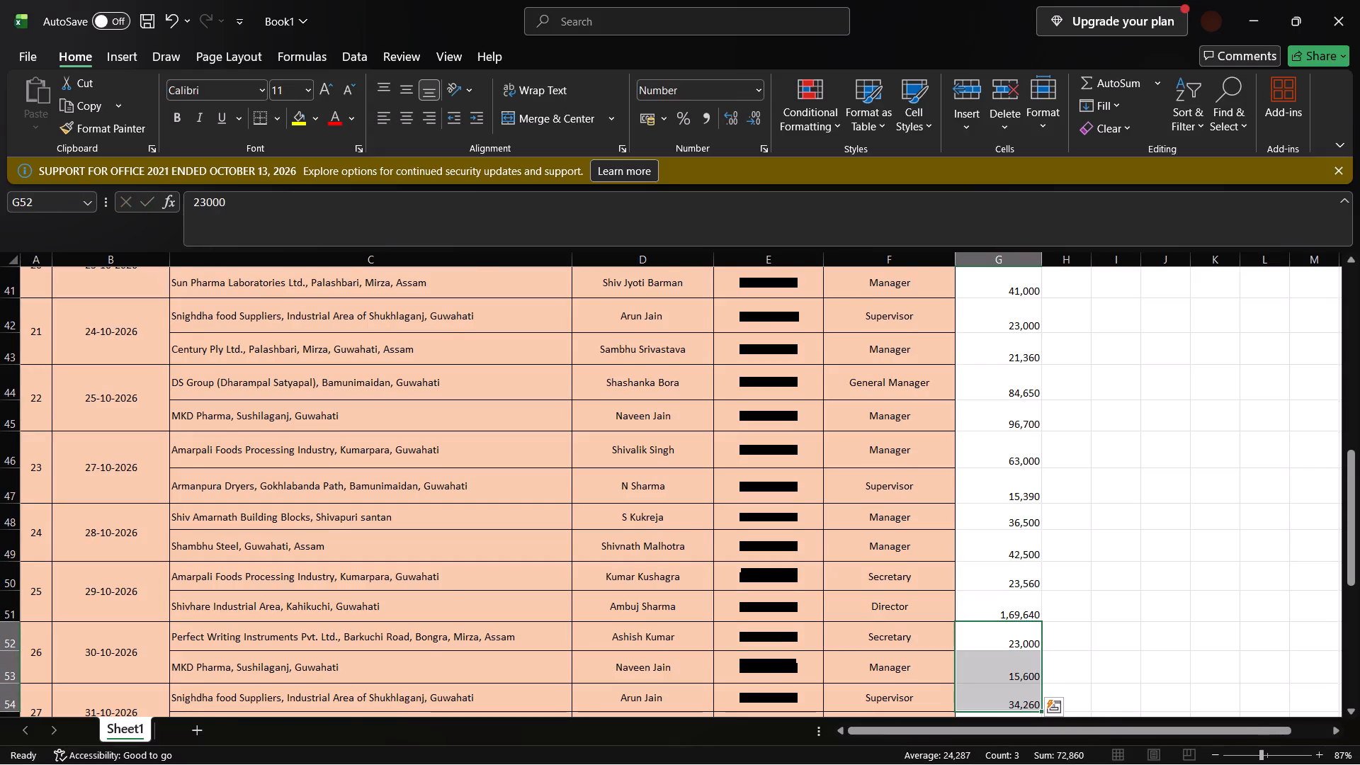
{"action": "scroll", "coordinate": [1011, 697], "scroll_direction": "down", "scroll_amount": 2}
{"action": "scroll", "coordinate": [965, 474], "scroll_direction": "down", "scroll_amount": 1}
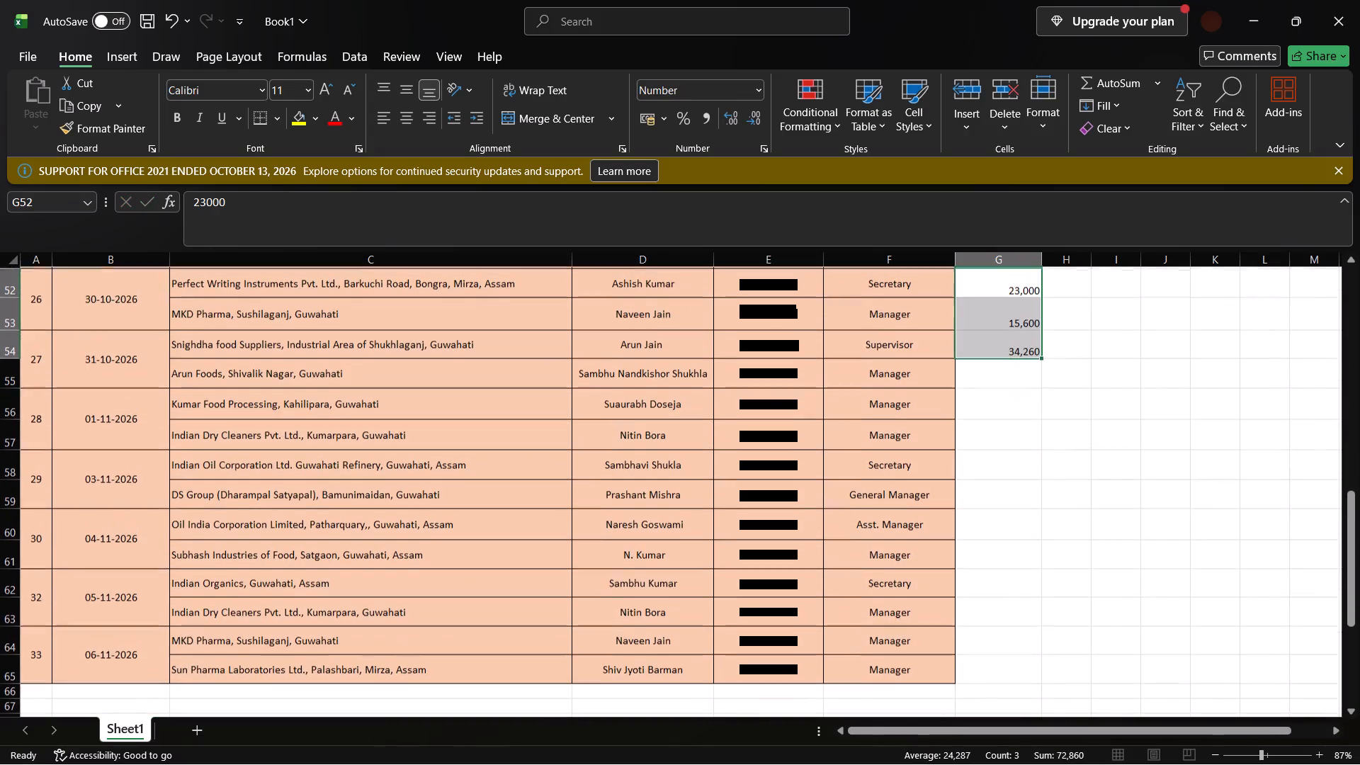
{"action": "left_click", "coordinate": [990, 373]}
{"action": "type", "text": "36,000"}
{"action": "key", "text": "Down"}
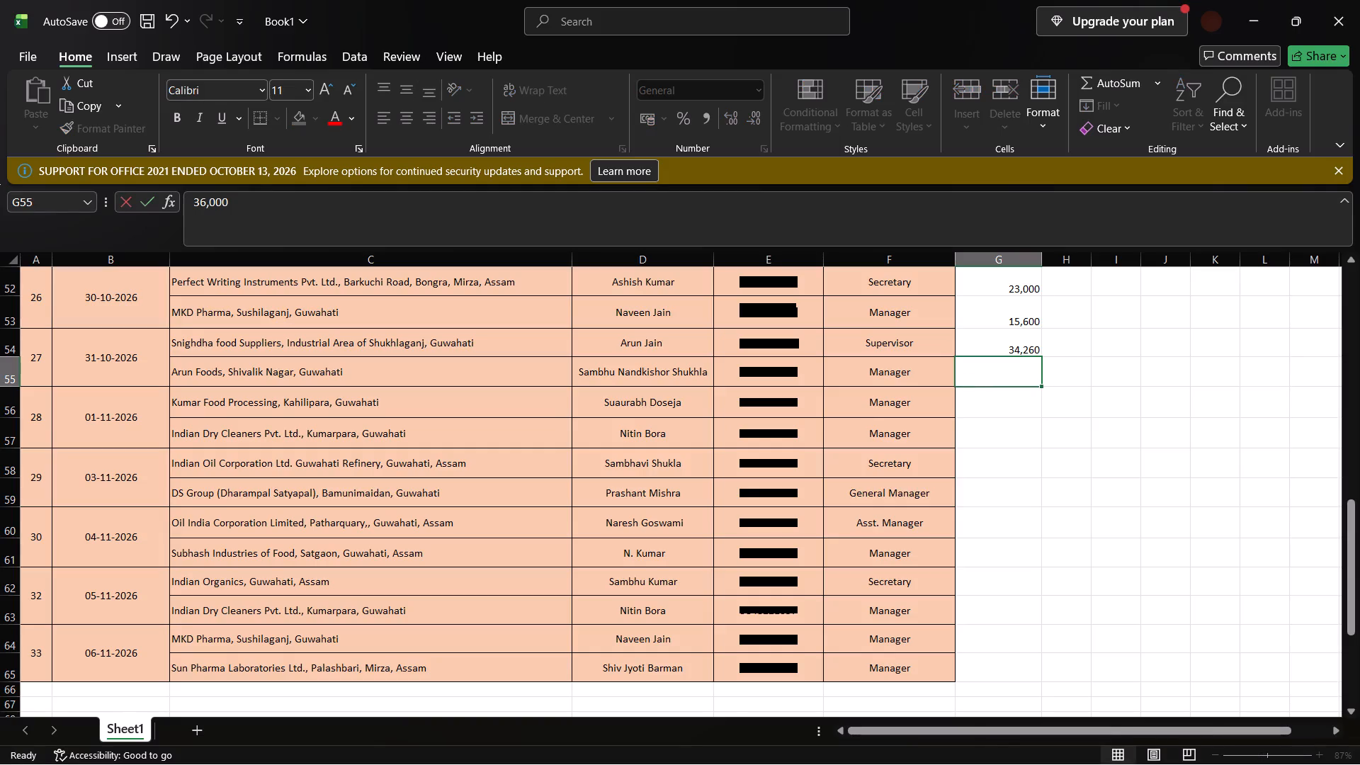
Enter the 01-11-2026 amounts in column G: 41,600 in G56 and 236,010 in G57.
{"action": "type", "text": "41,600"}
{"action": "key", "text": "Down"}
{"action": "type", "text": "236,010"}
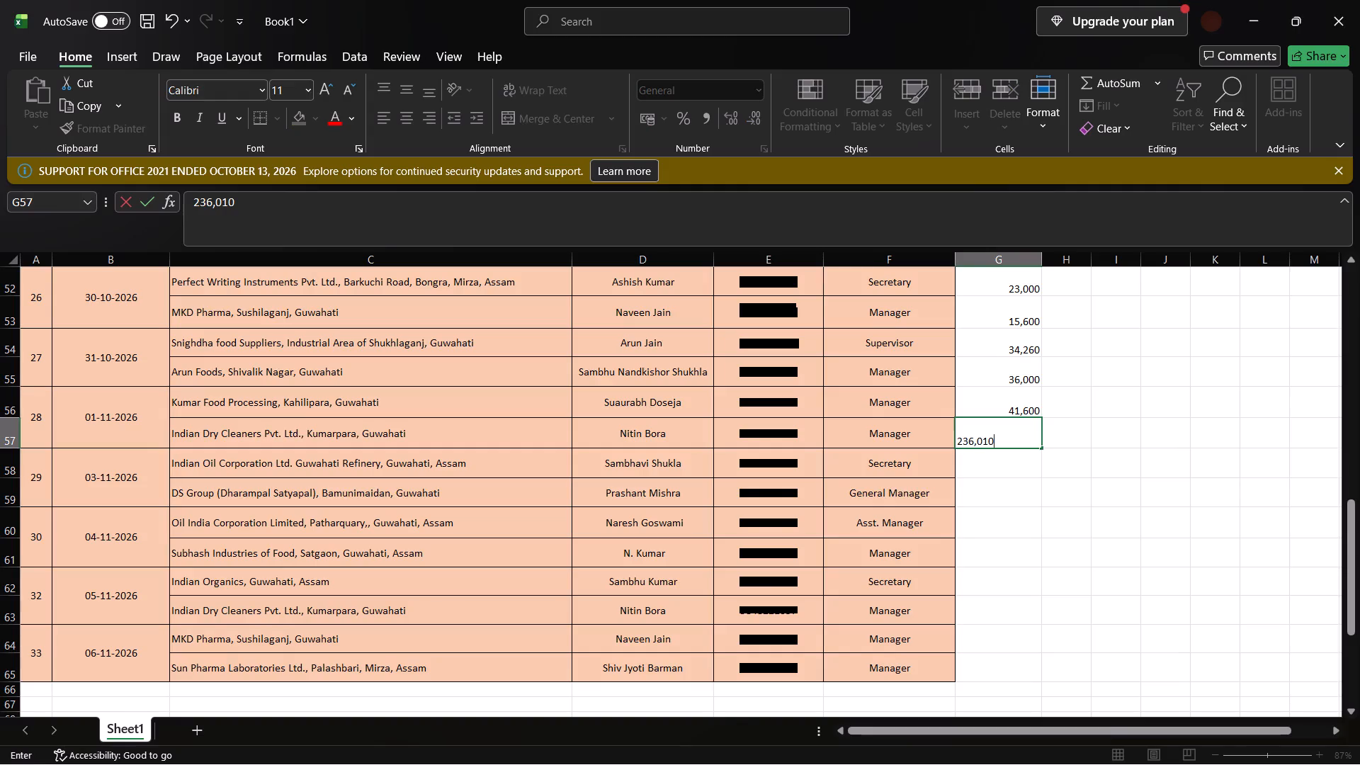
{"action": "key", "text": "Down"}
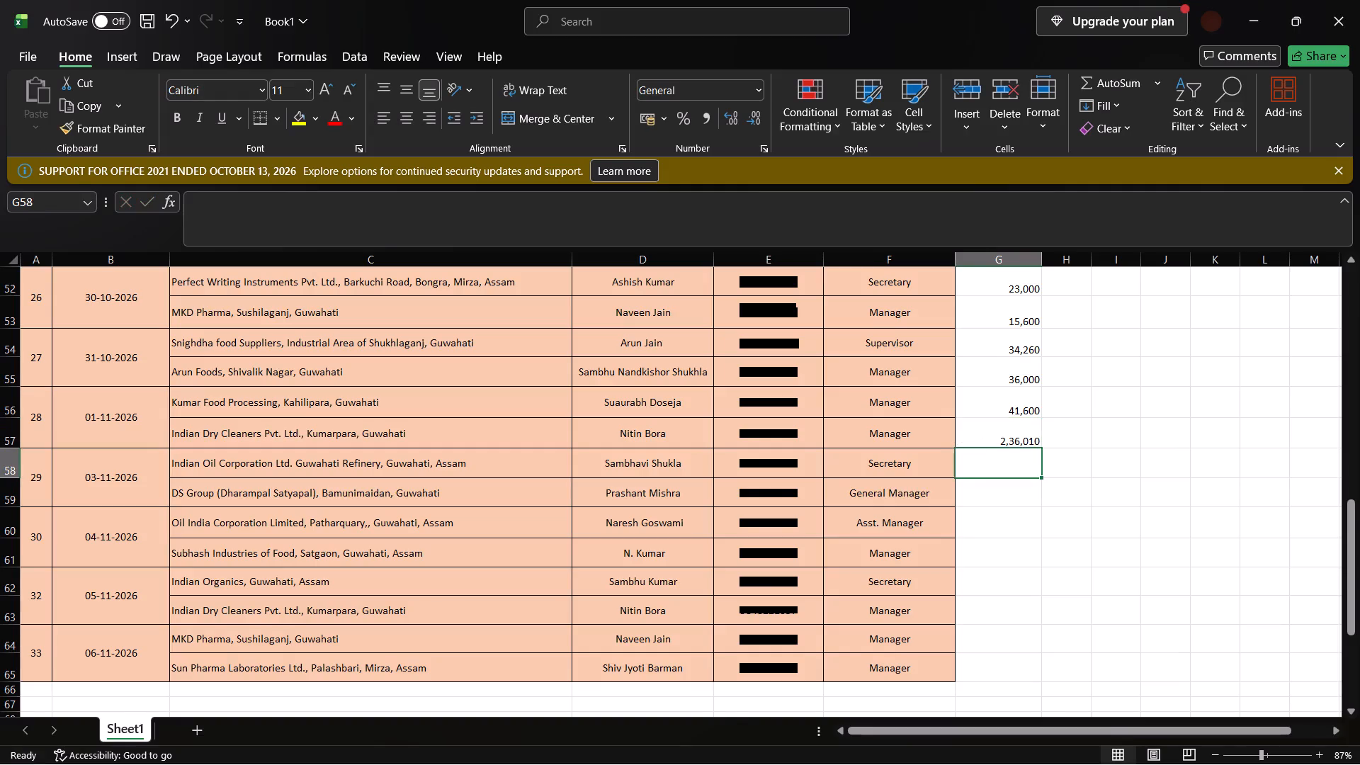
Enter the 03-11-2026 amounts in column G: 26,500 in G58 and 76,000 in G59.
{"action": "key", "text": "2"}
{"action": "key", "text": "Return"}
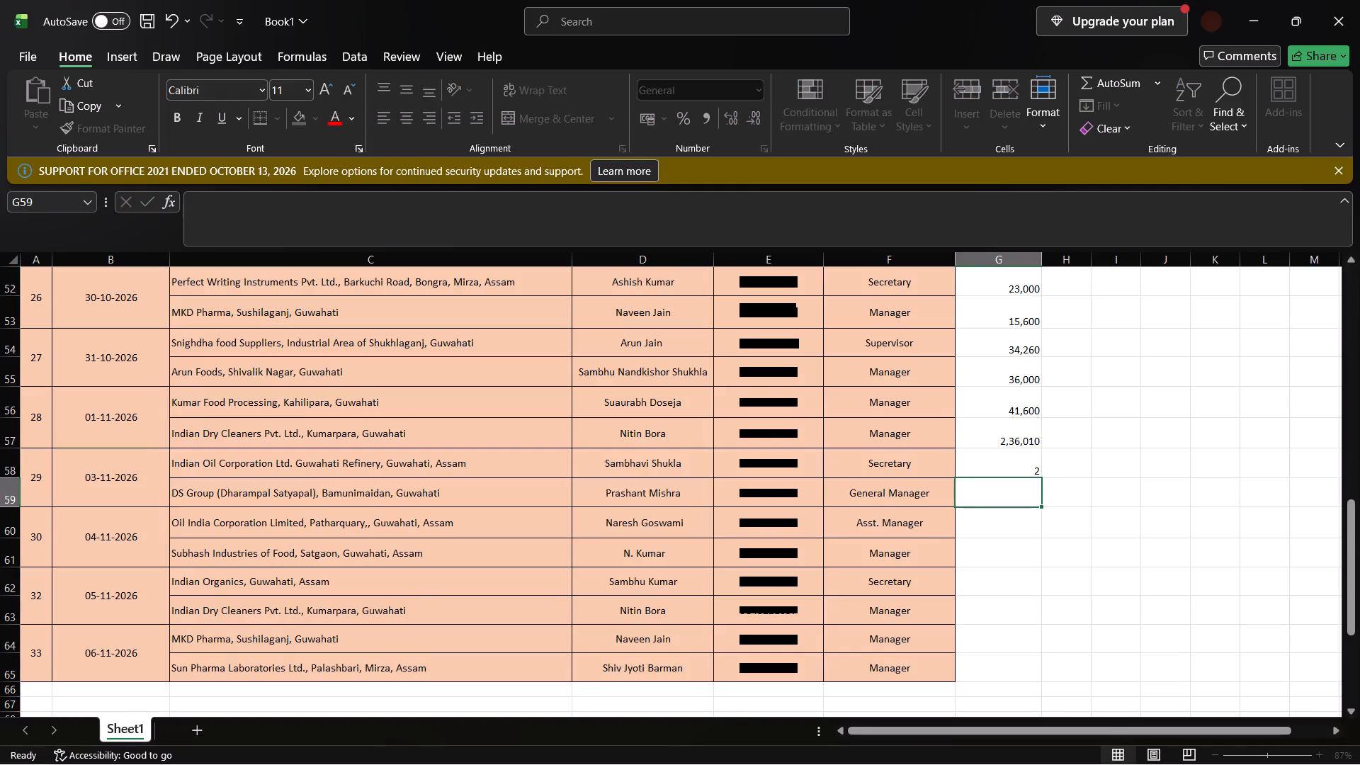
{"action": "key", "text": "Up"}
{"action": "type", "text": "26"}
{"action": "type", "text": ",500"}
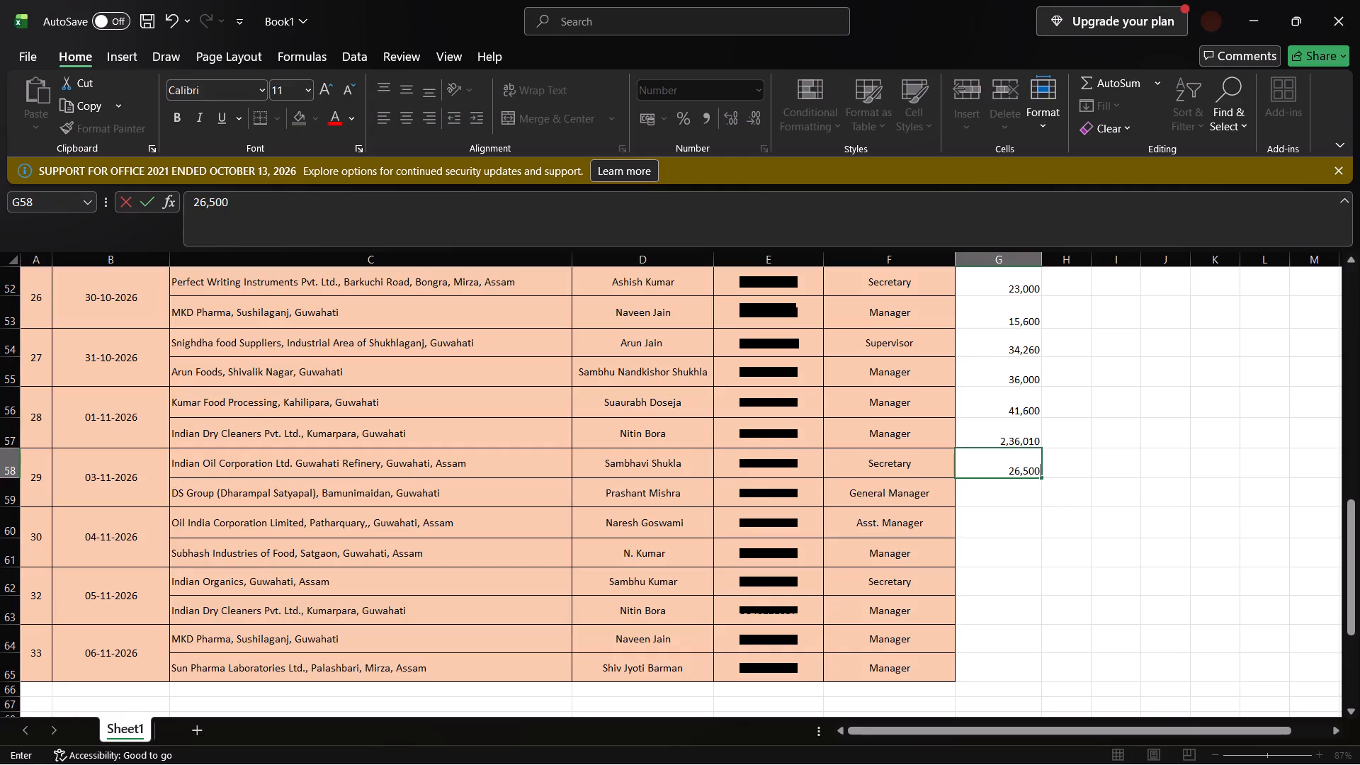
{"action": "key", "text": "Down"}
{"action": "type", "text": "76"}
{"action": "type", "text": ",00"}
{"action": "key", "text": "0"}
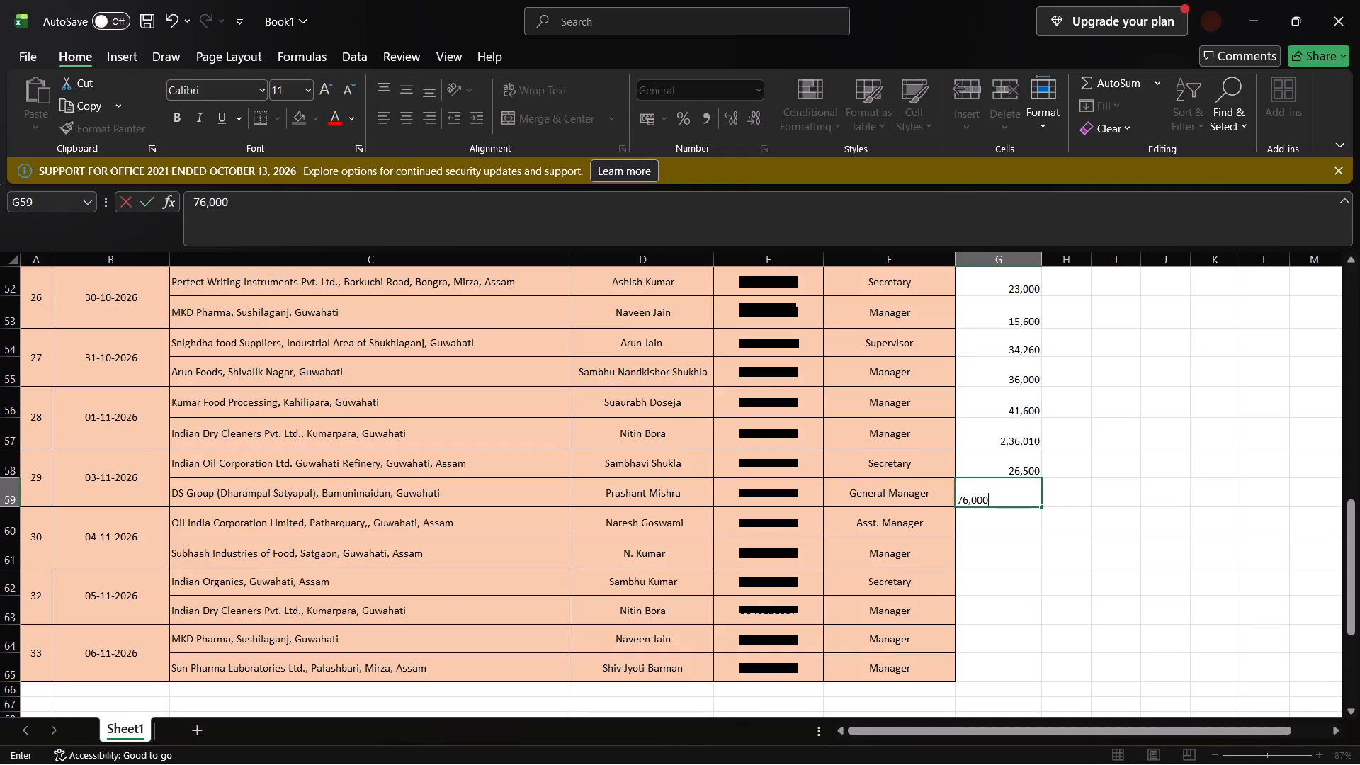
Enter the 04-11-2026 amounts in column G: 61,000 in G60 and 25,466 in G61.
{"action": "key", "text": "Down"}
{"action": "type", "text": "61,000"}
{"action": "key", "text": "Down"}
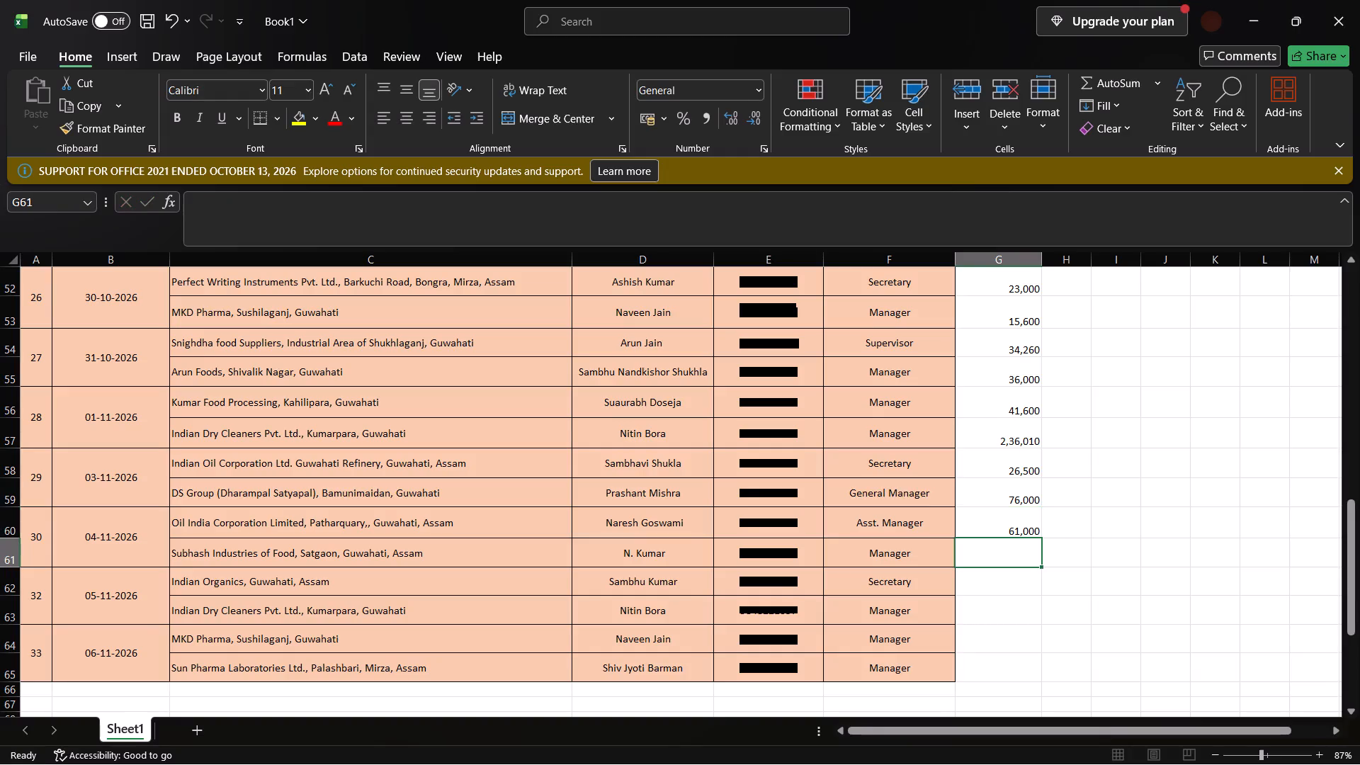
{"action": "type", "text": "25"}
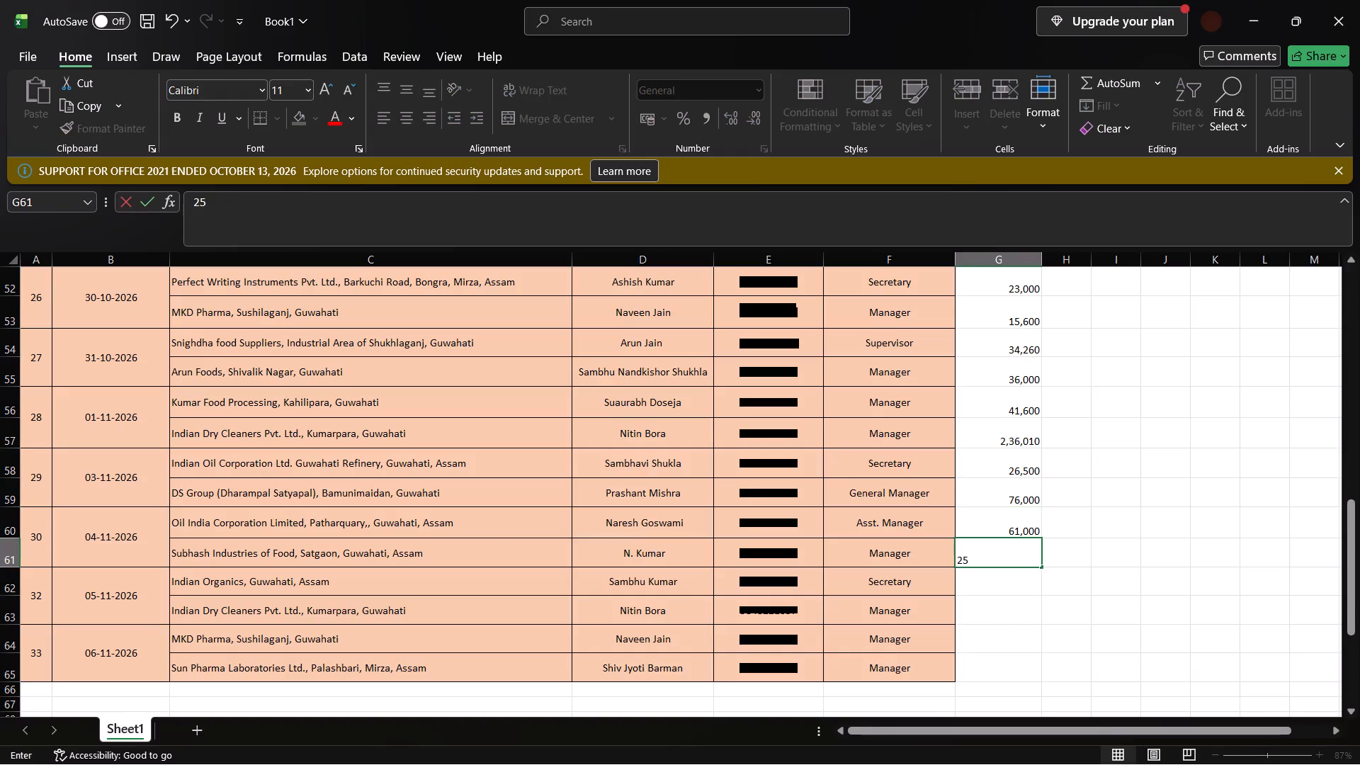
{"action": "type", "text": ",46"}
{"action": "key", "text": "6"}
{"action": "key", "text": "BackSpace"}
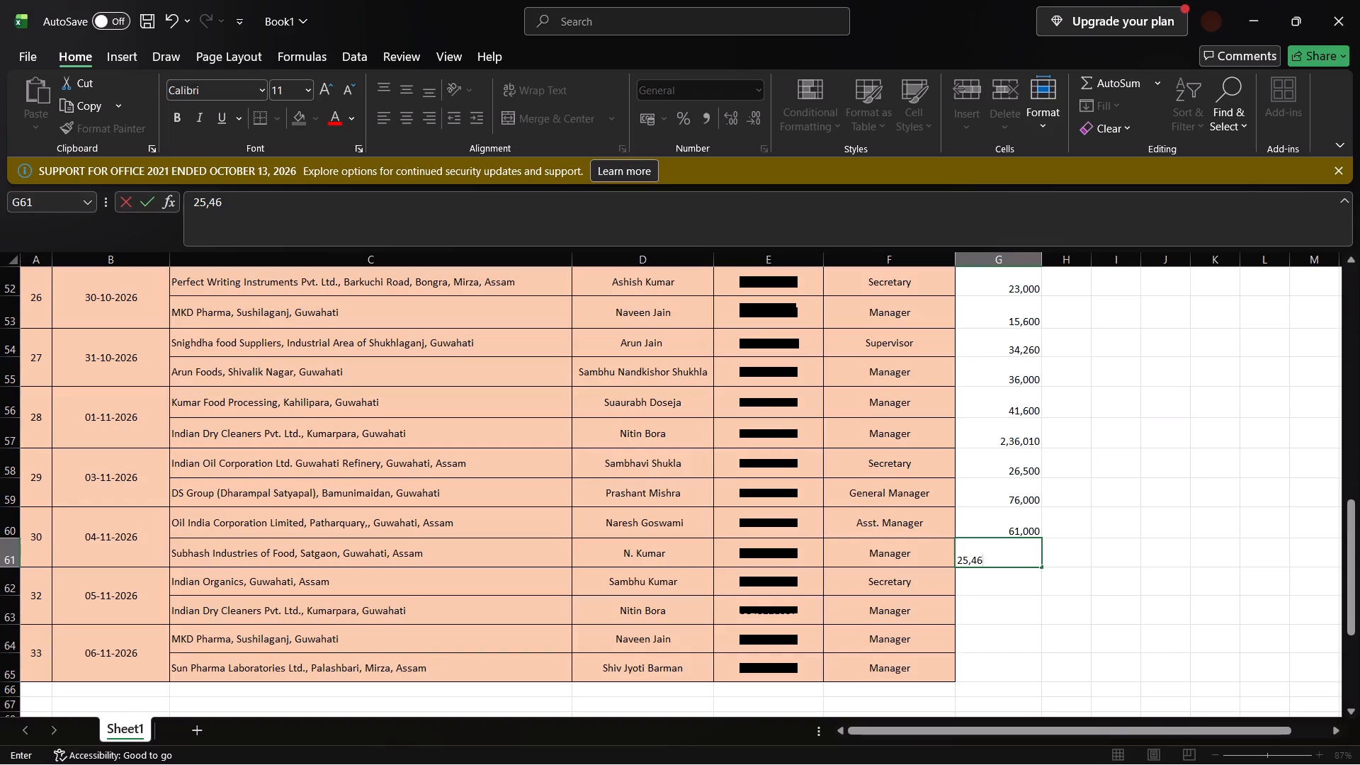
{"action": "key", "text": "6"}
{"action": "key", "text": "Down"}
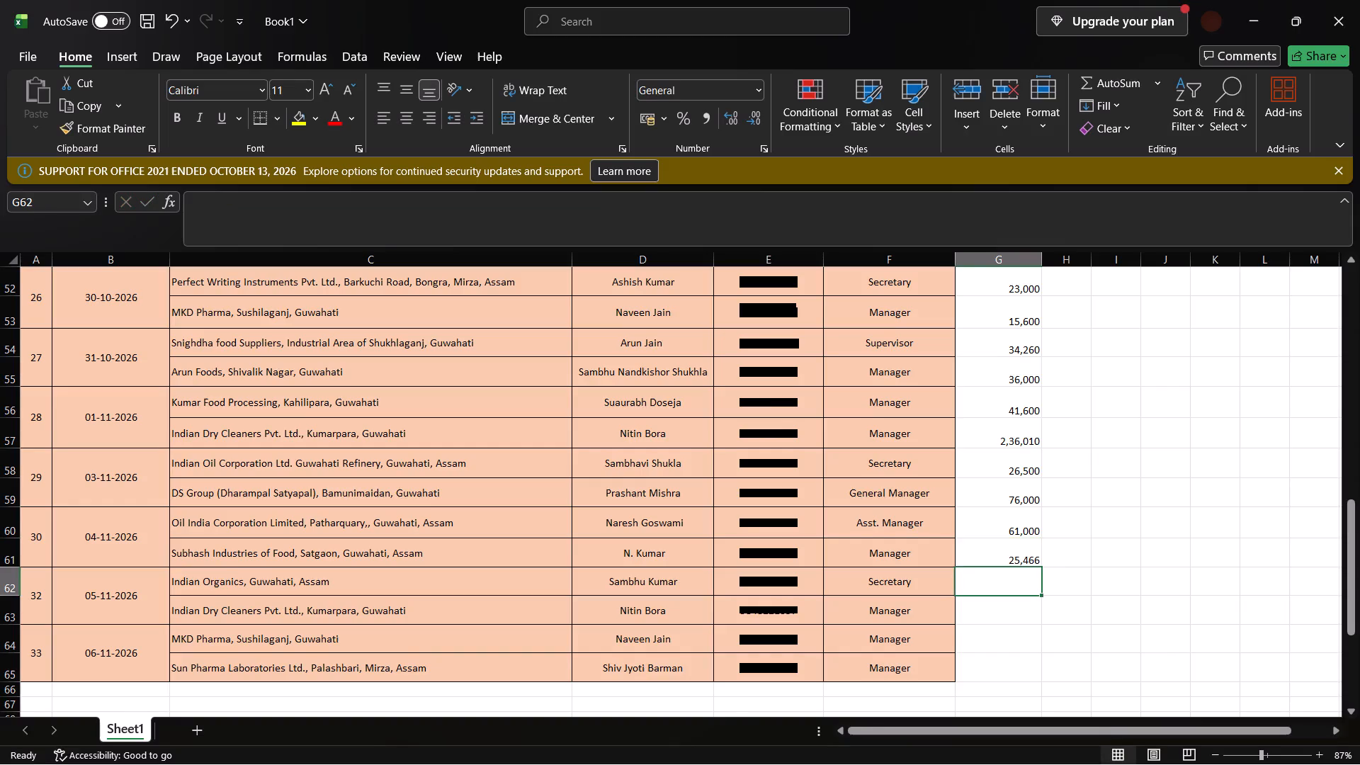
Enter the 05-11-2026 amounts in column G: 27,900 in G62 and 25,600 in G63.
{"action": "key", "text": "2"}
{"action": "type", "text": "7,900"}
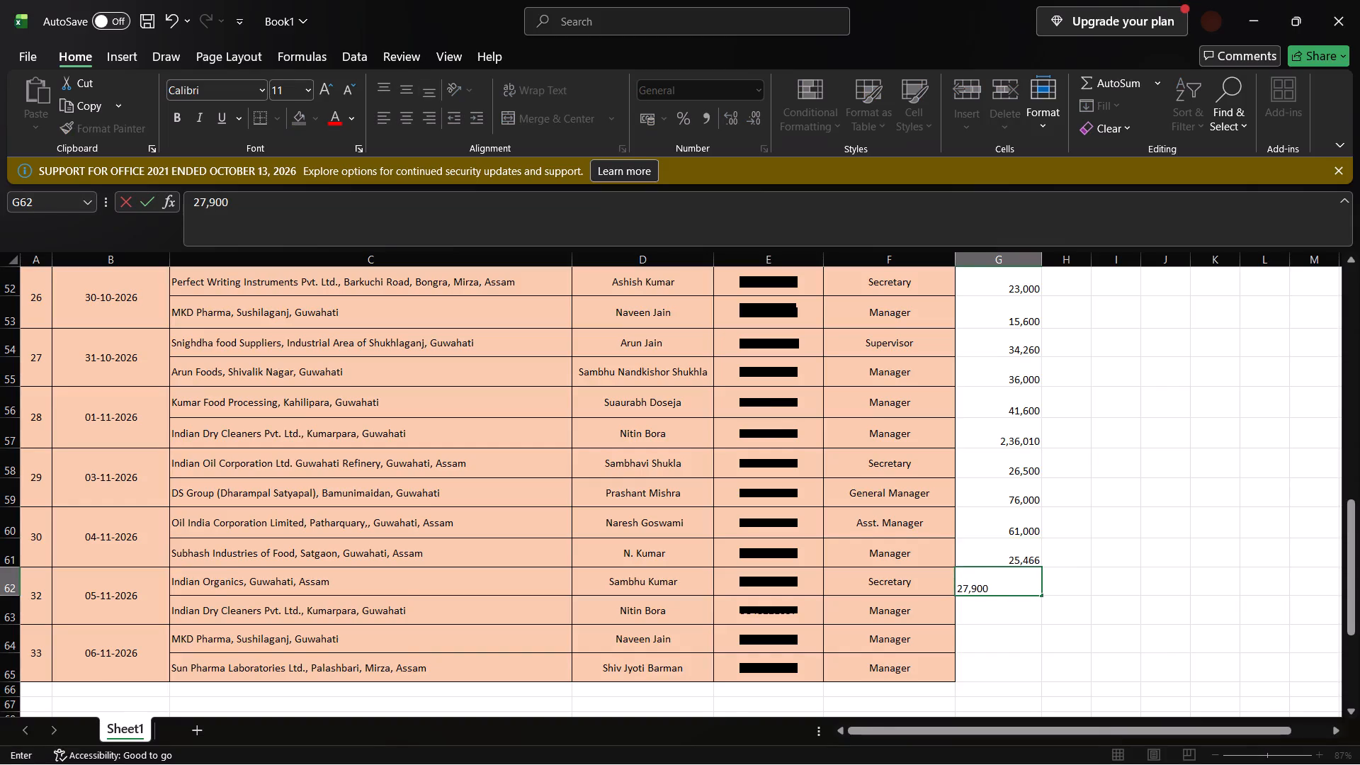
{"action": "key", "text": "Down"}
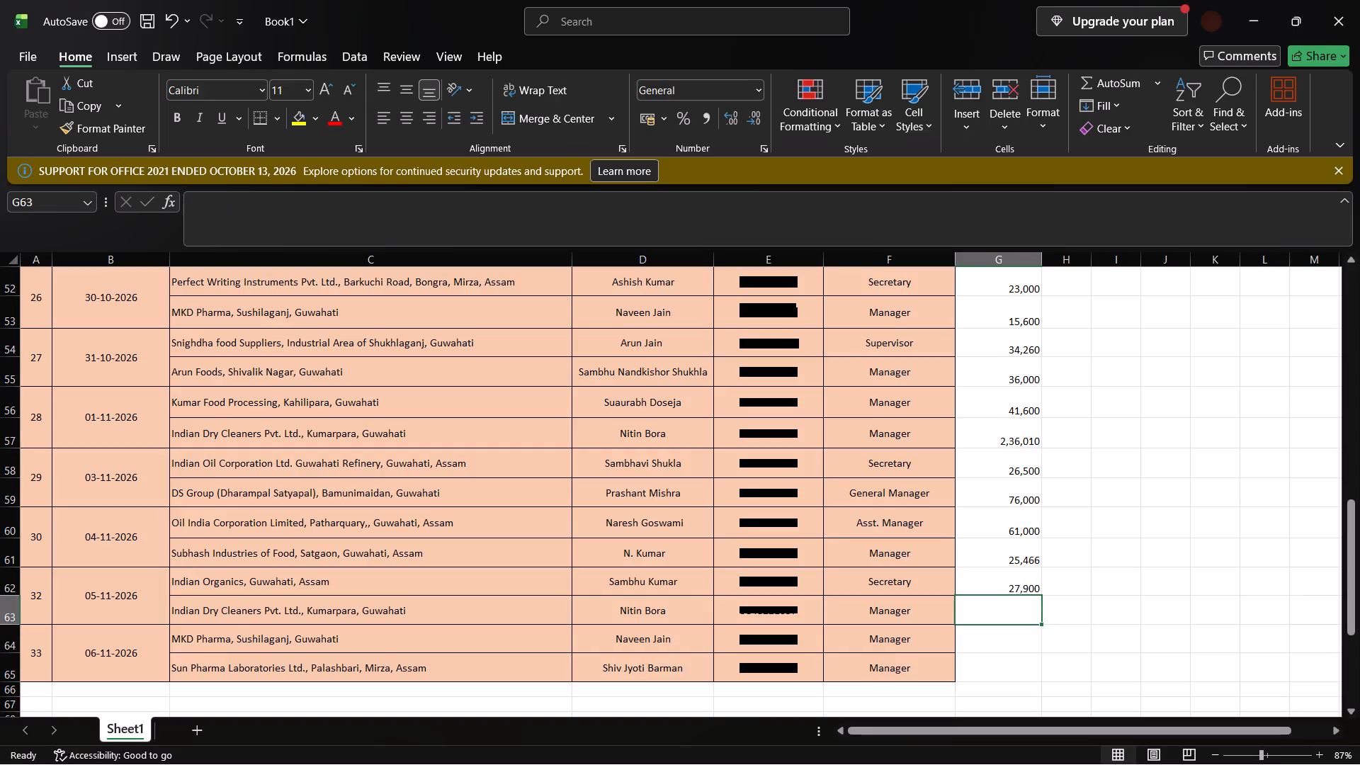
{"action": "type", "text": "25"}
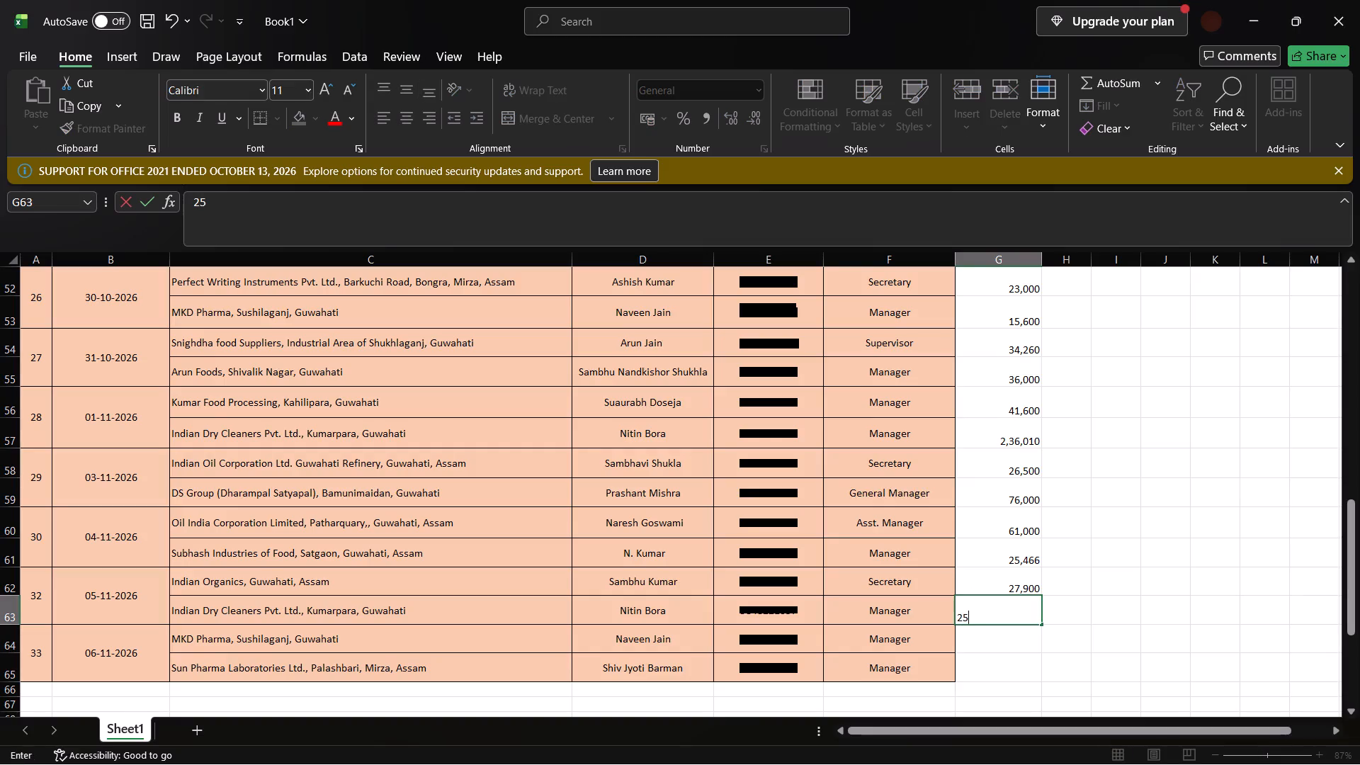
{"action": "type", "text": ",600"}
{"action": "key", "text": "Down"}
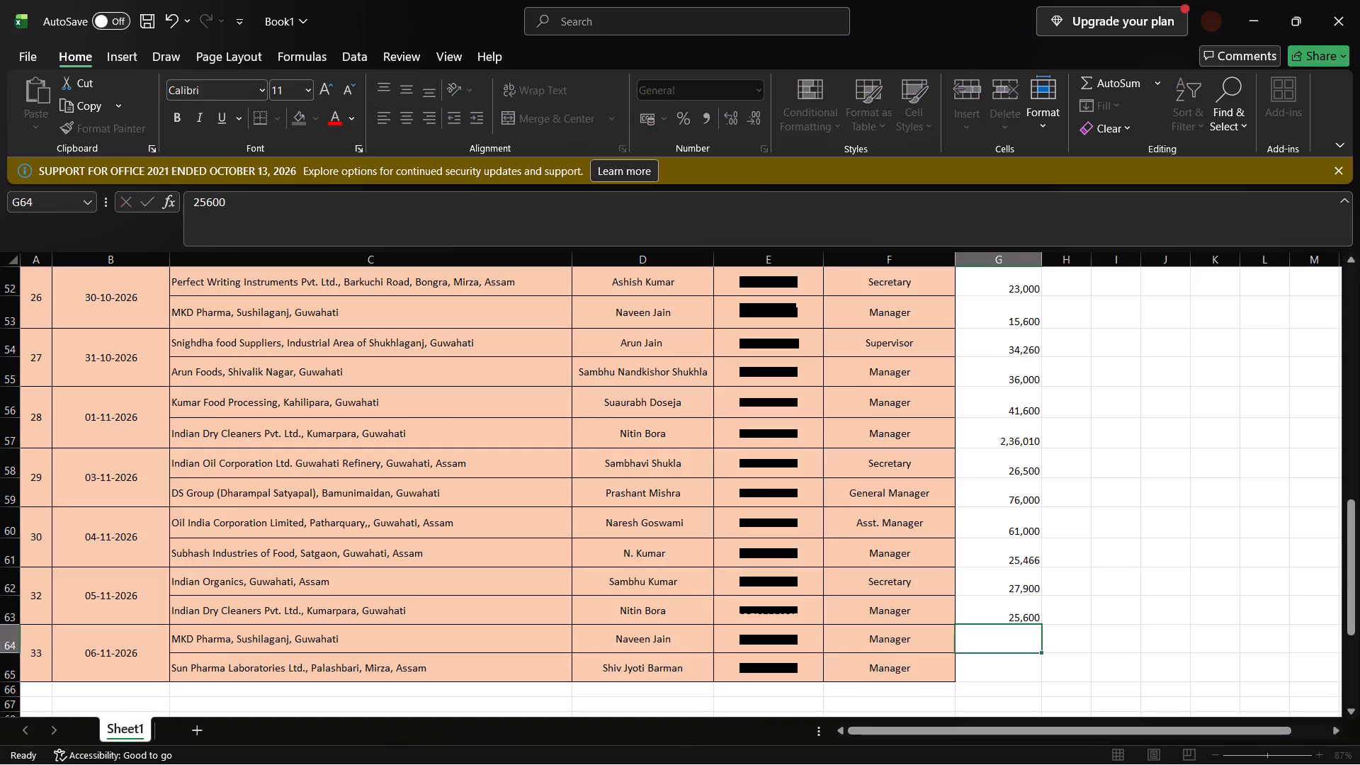
Enter the 06-11-2026 amounts in column G: 31,580 in G64 and 24.900 in G65.
{"action": "type", "text": "31,580"}
{"action": "key", "text": "Down"}
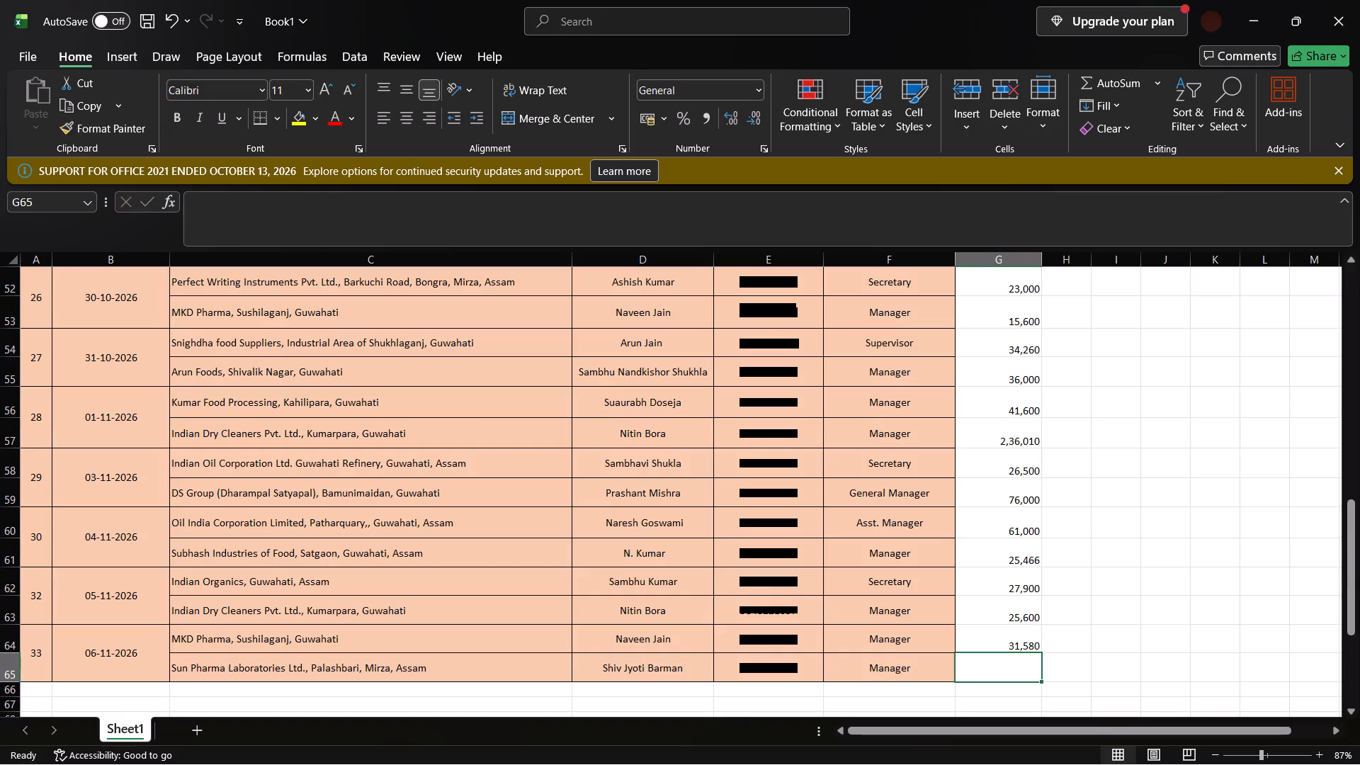
{"action": "type", "text": "24.900"}
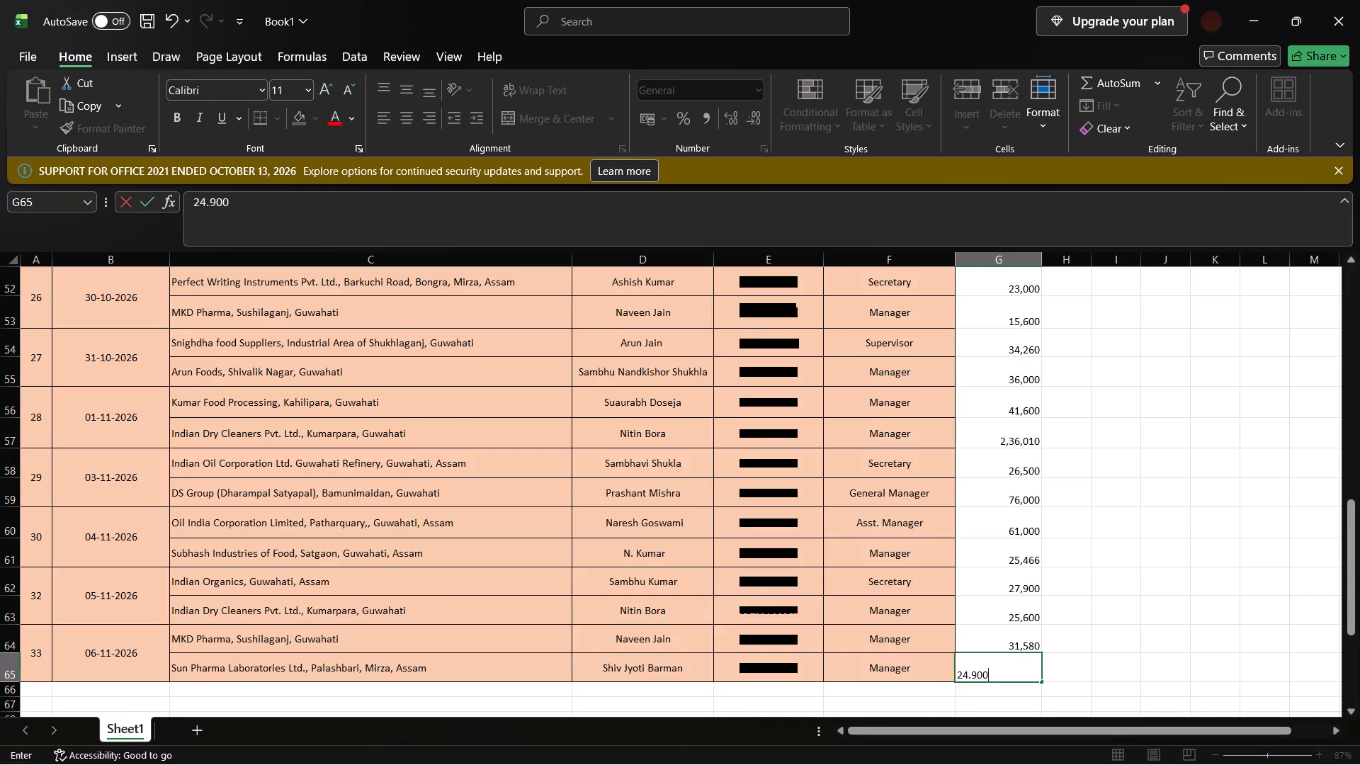
{"action": "left_click_drag", "start_coordinate": [1028, 612], "coordinate": [1027, 664]}
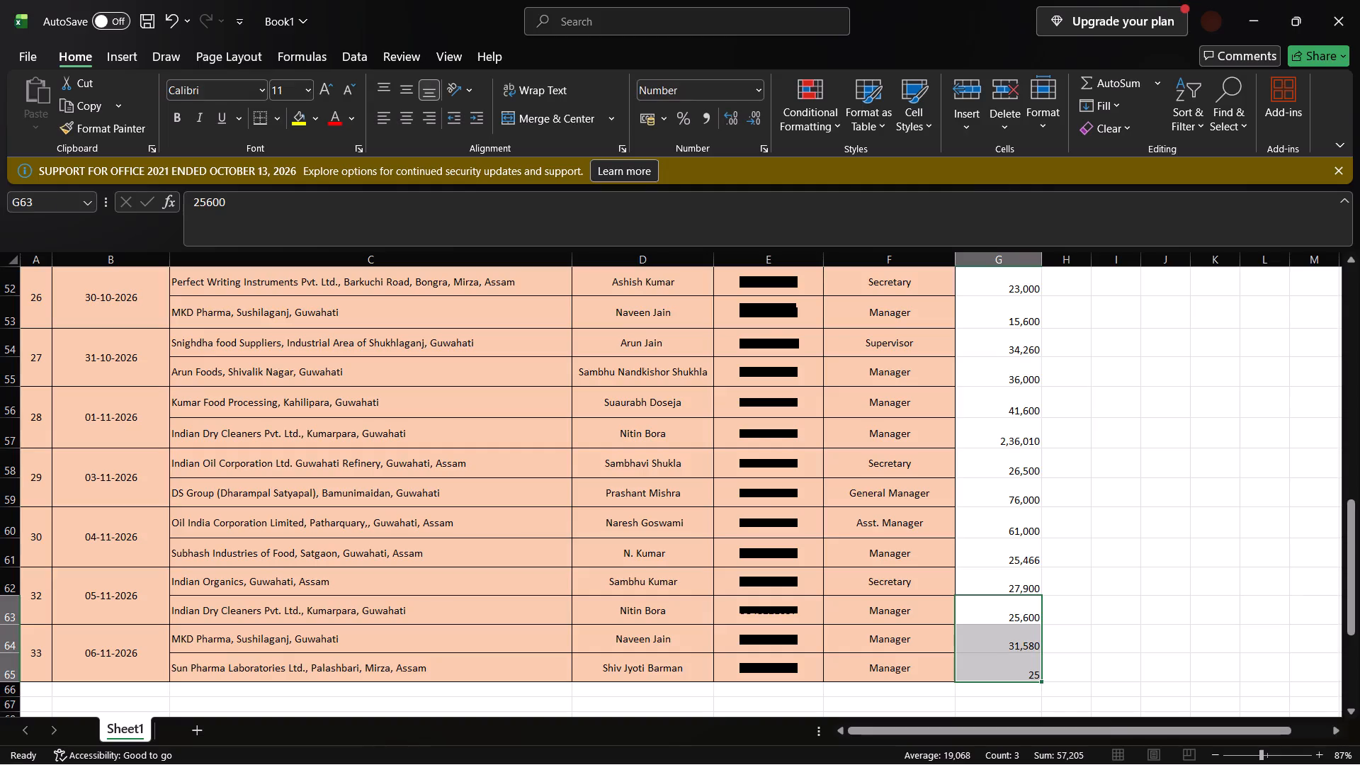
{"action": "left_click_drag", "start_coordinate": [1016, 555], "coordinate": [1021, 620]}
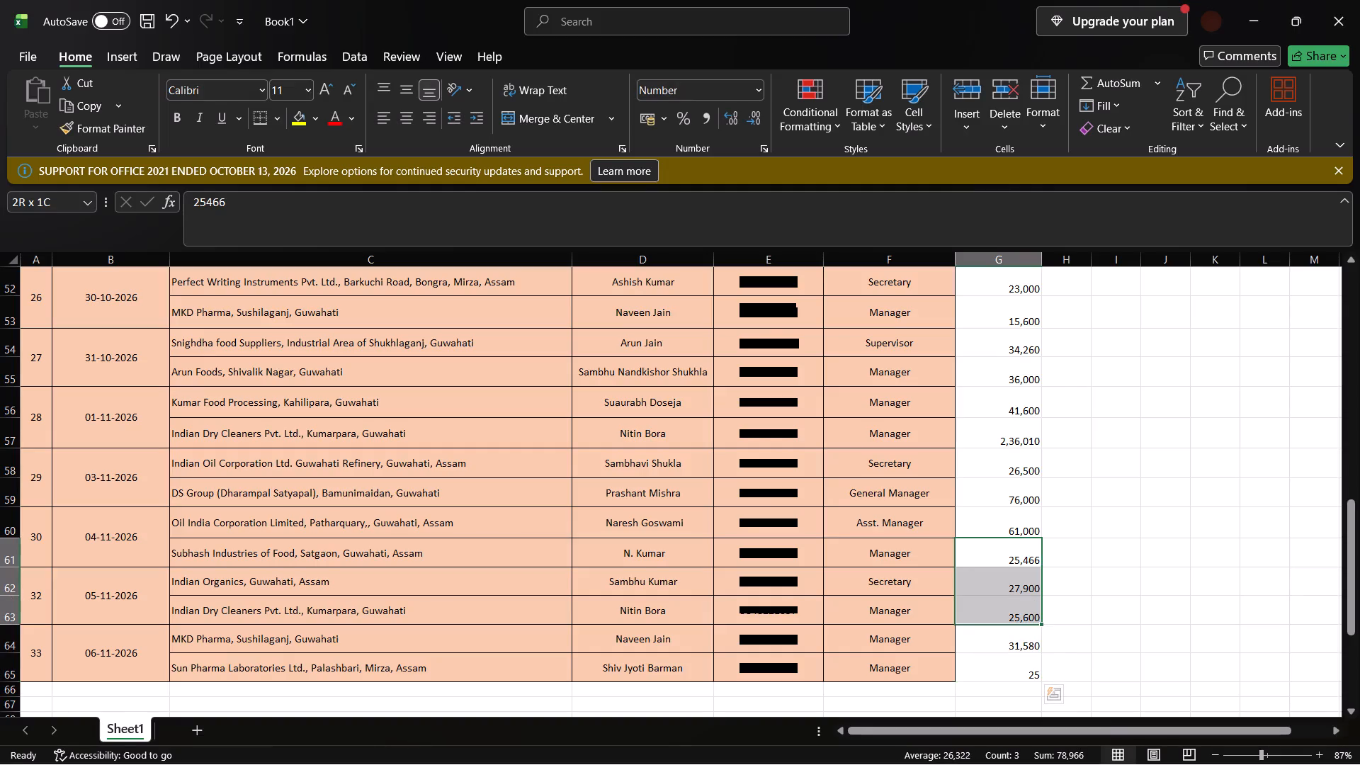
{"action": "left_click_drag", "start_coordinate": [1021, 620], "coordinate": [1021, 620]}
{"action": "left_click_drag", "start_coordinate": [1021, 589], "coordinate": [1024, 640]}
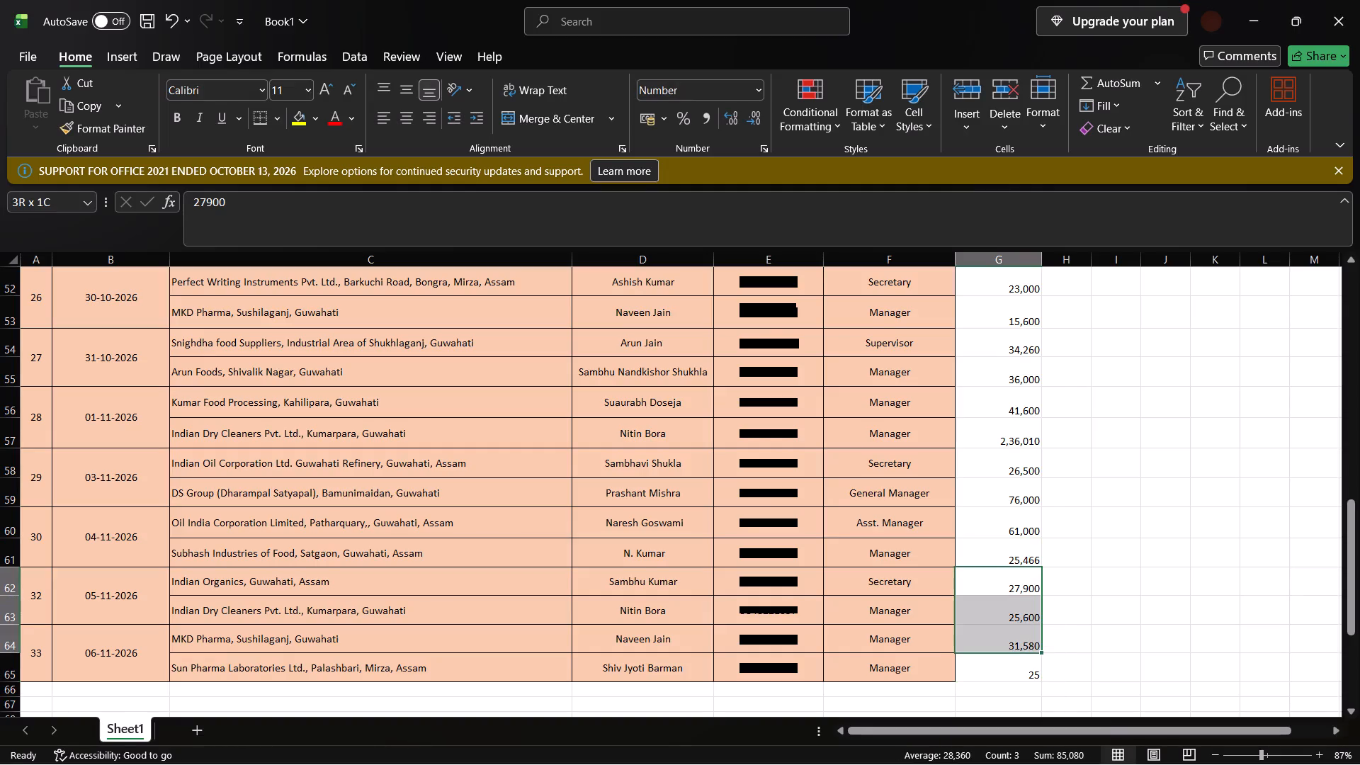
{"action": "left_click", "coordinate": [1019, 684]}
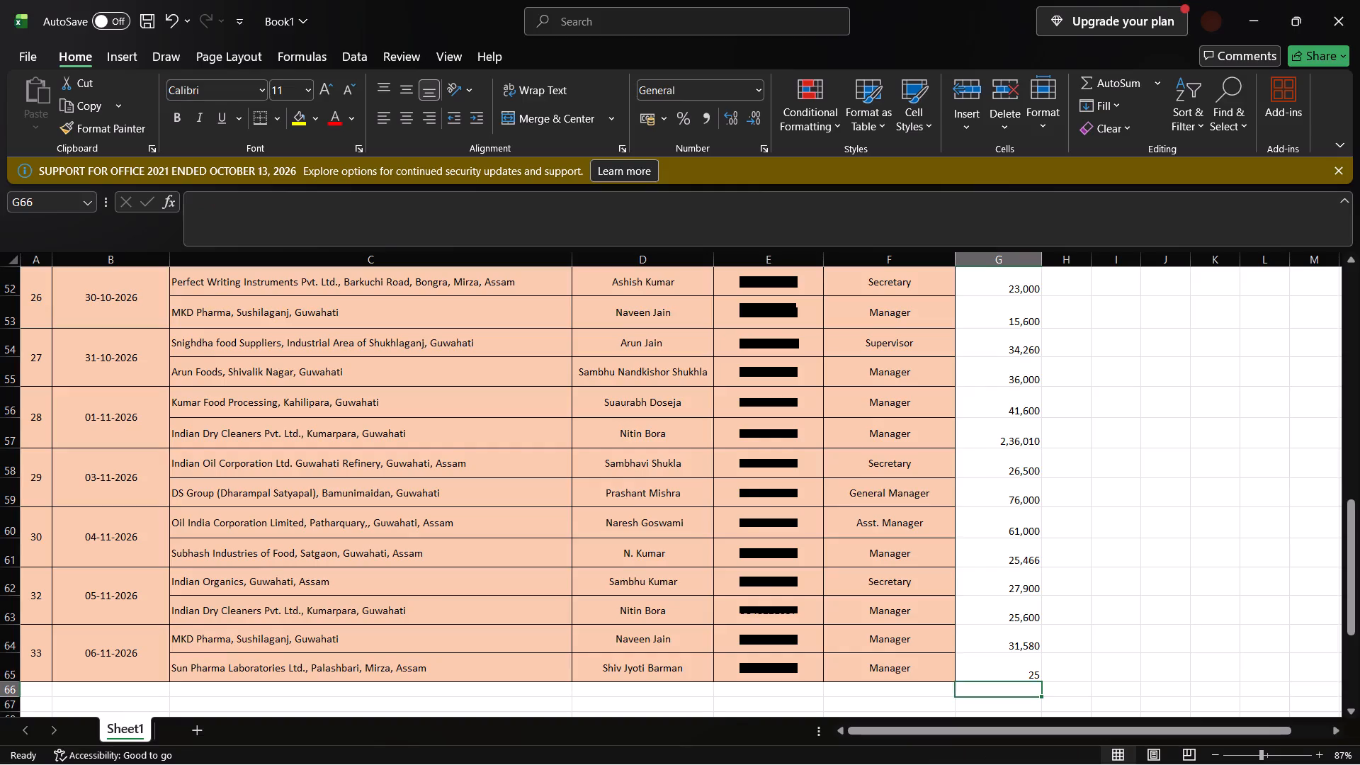
Replace the amount in G65 with 25,600.
{"action": "left_click", "coordinate": [1021, 668]}
{"action": "key", "text": "BackSpace"}
{"action": "key", "text": "2"}
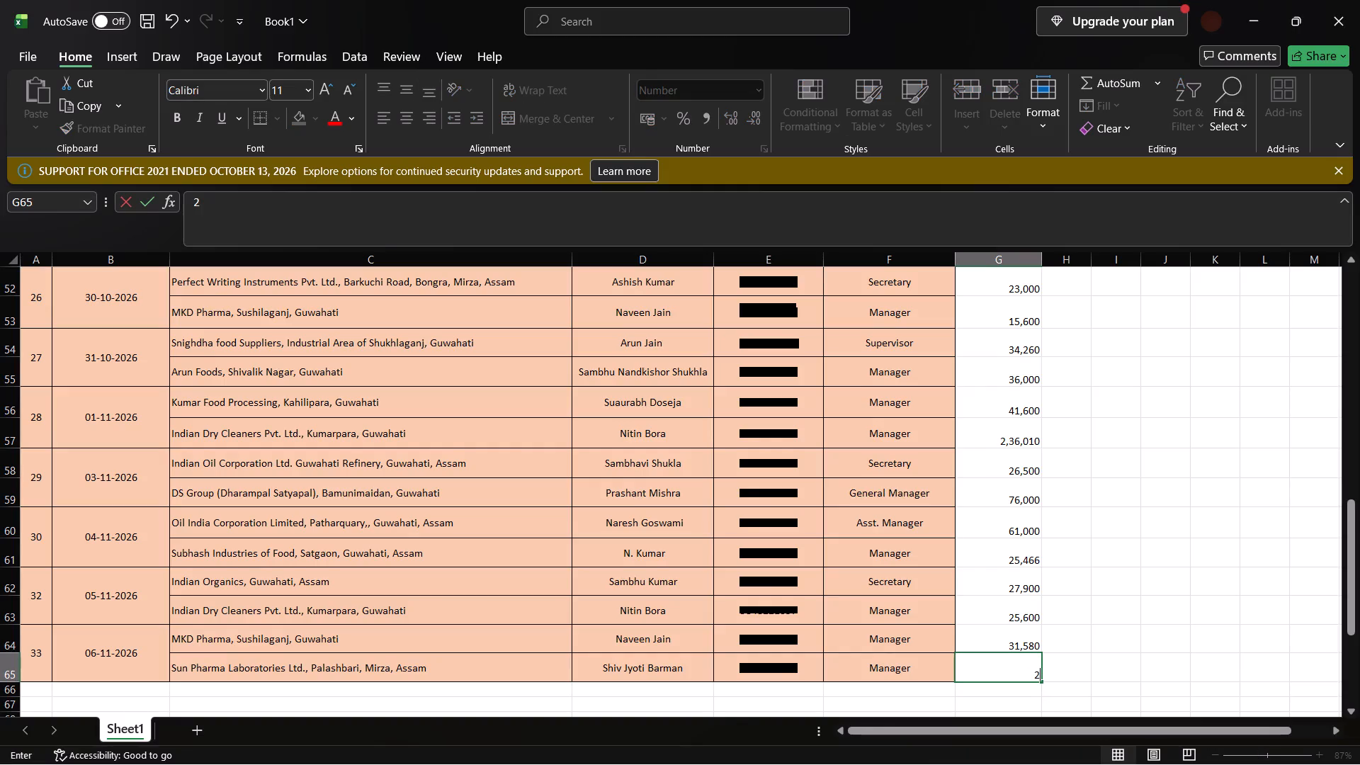
{"action": "key", "text": "BackSpace"}
{"action": "key", "text": "BackSpace"}
{"action": "key", "text": "BackSpace"}
{"action": "key", "text": "BackSpace"}
{"action": "type", "text": "25,600"}
{"action": "left_click_drag", "start_coordinate": [1021, 616], "coordinate": [1024, 664]}
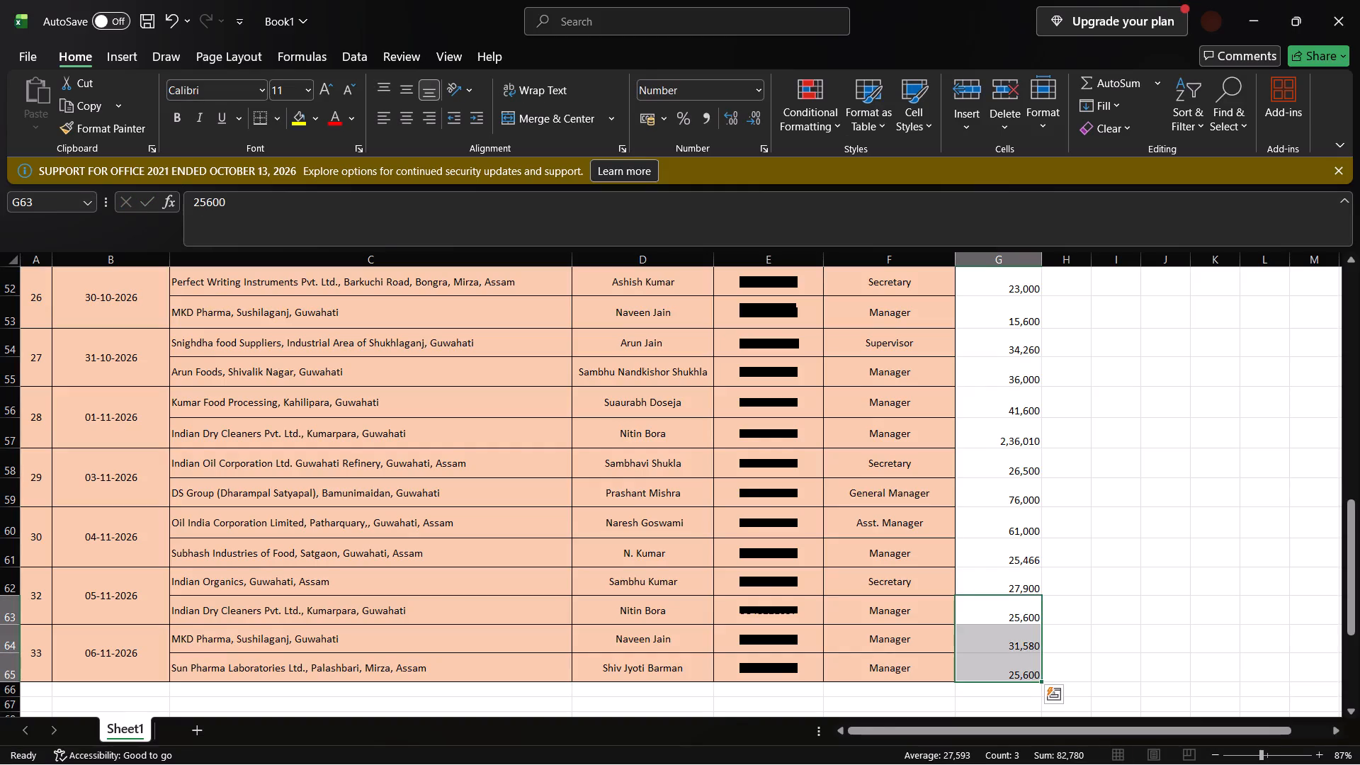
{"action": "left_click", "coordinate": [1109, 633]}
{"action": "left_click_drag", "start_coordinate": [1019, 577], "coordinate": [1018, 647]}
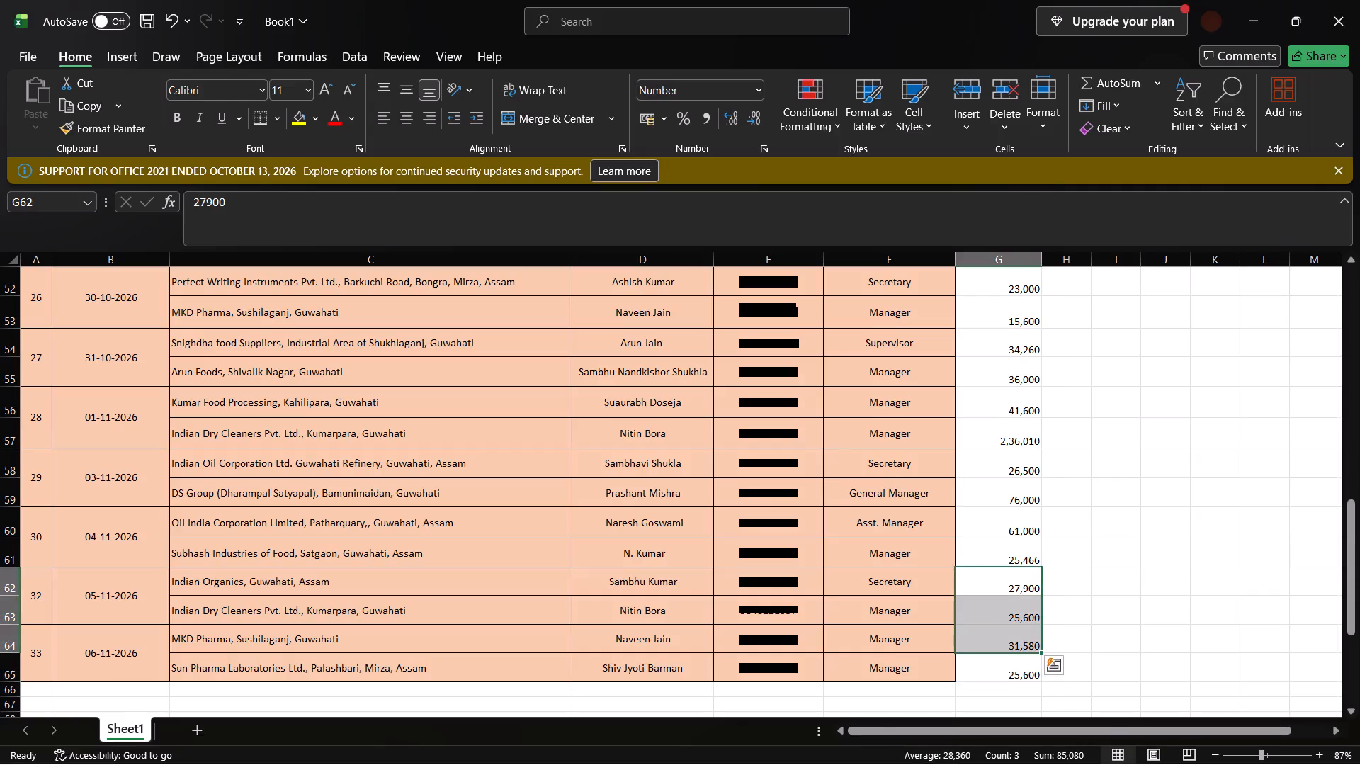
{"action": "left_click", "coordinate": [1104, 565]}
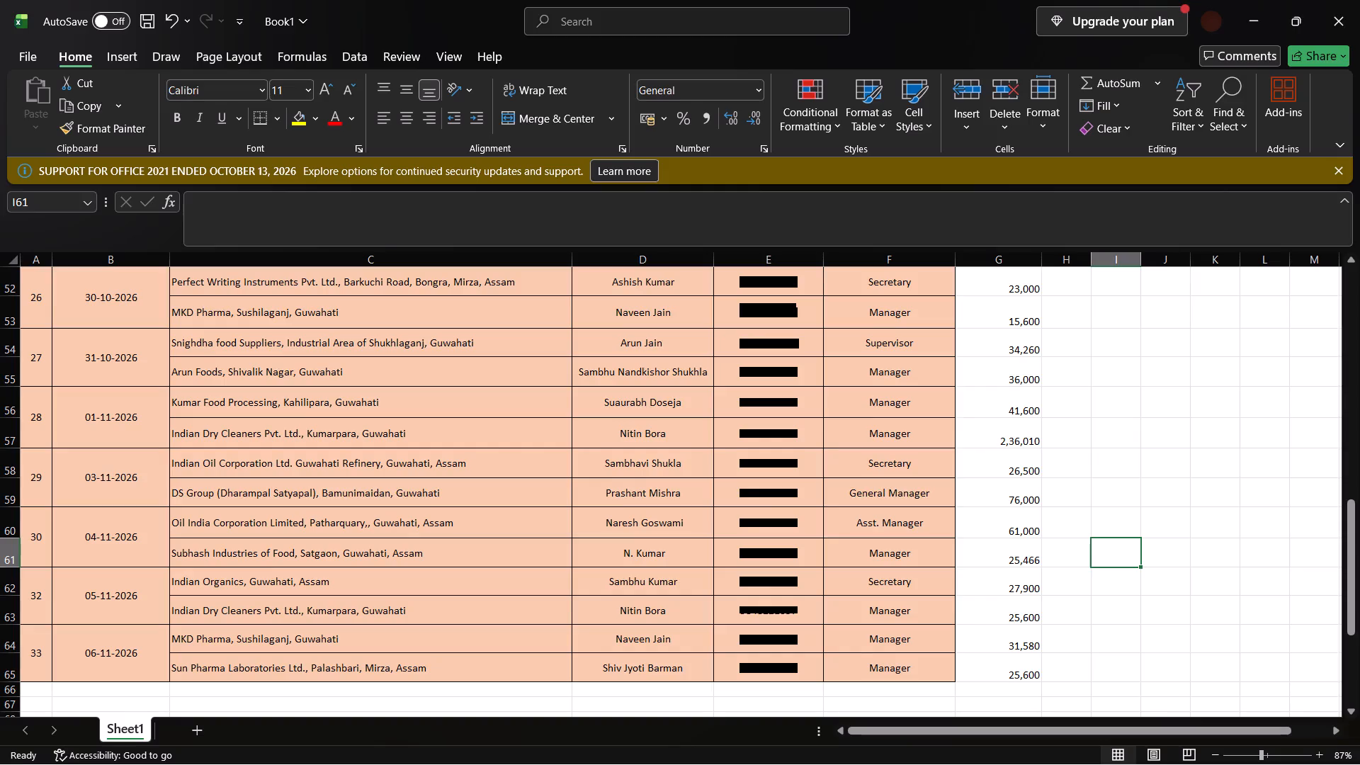
Center the Salary amounts in G2:G65 horizontally and align them to the middle vertically.
{"action": "left_click_drag", "start_coordinate": [1011, 669], "coordinate": [998, 378]}
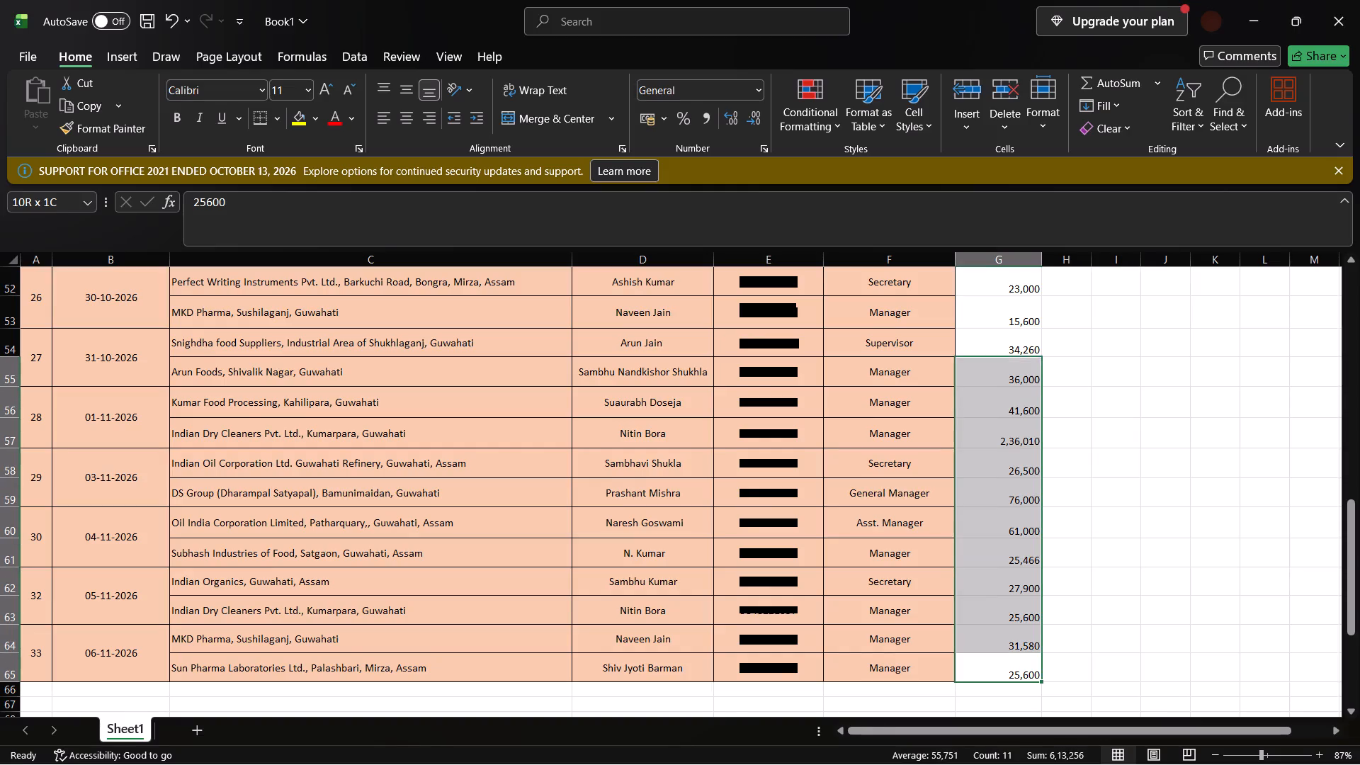
{"action": "left_click_drag", "start_coordinate": [998, 378], "coordinate": [992, 164]}
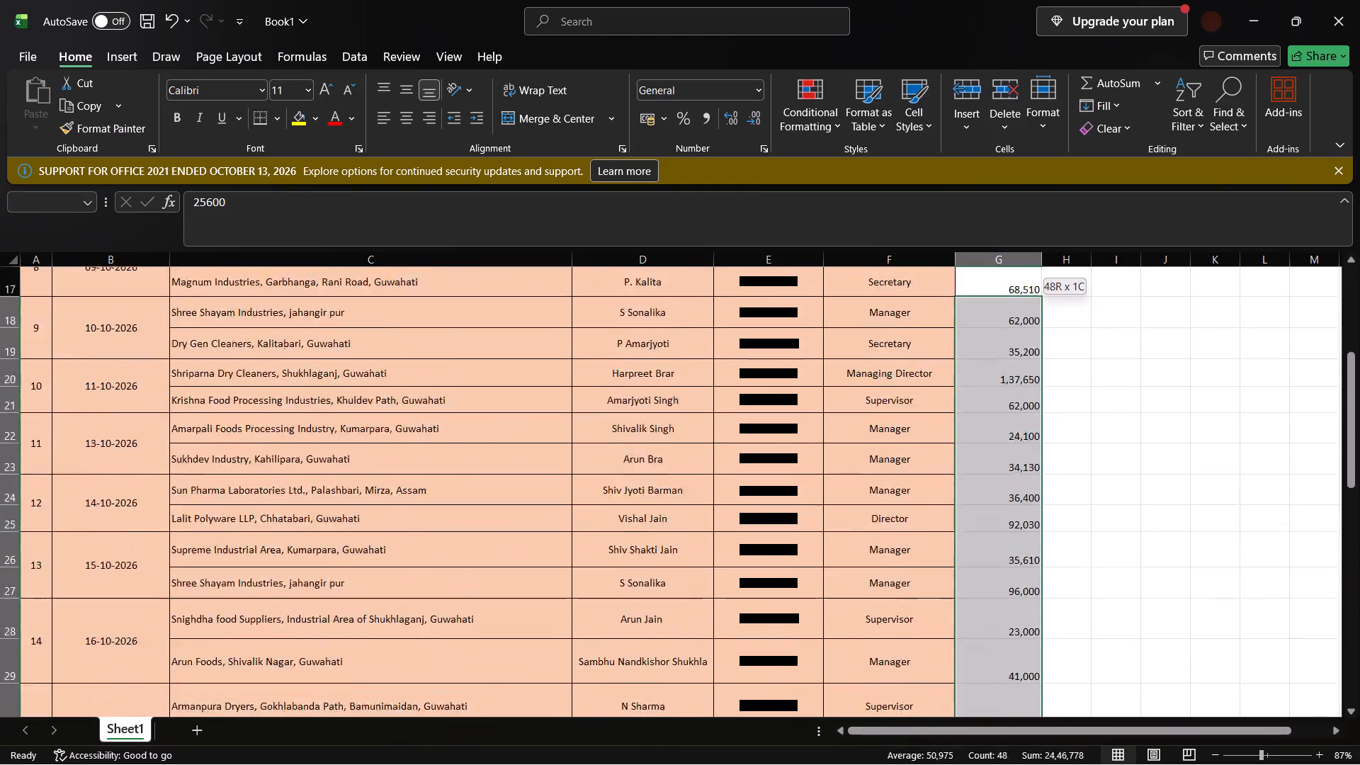
{"action": "left_click_drag", "start_coordinate": [992, 164], "coordinate": [998, 341]}
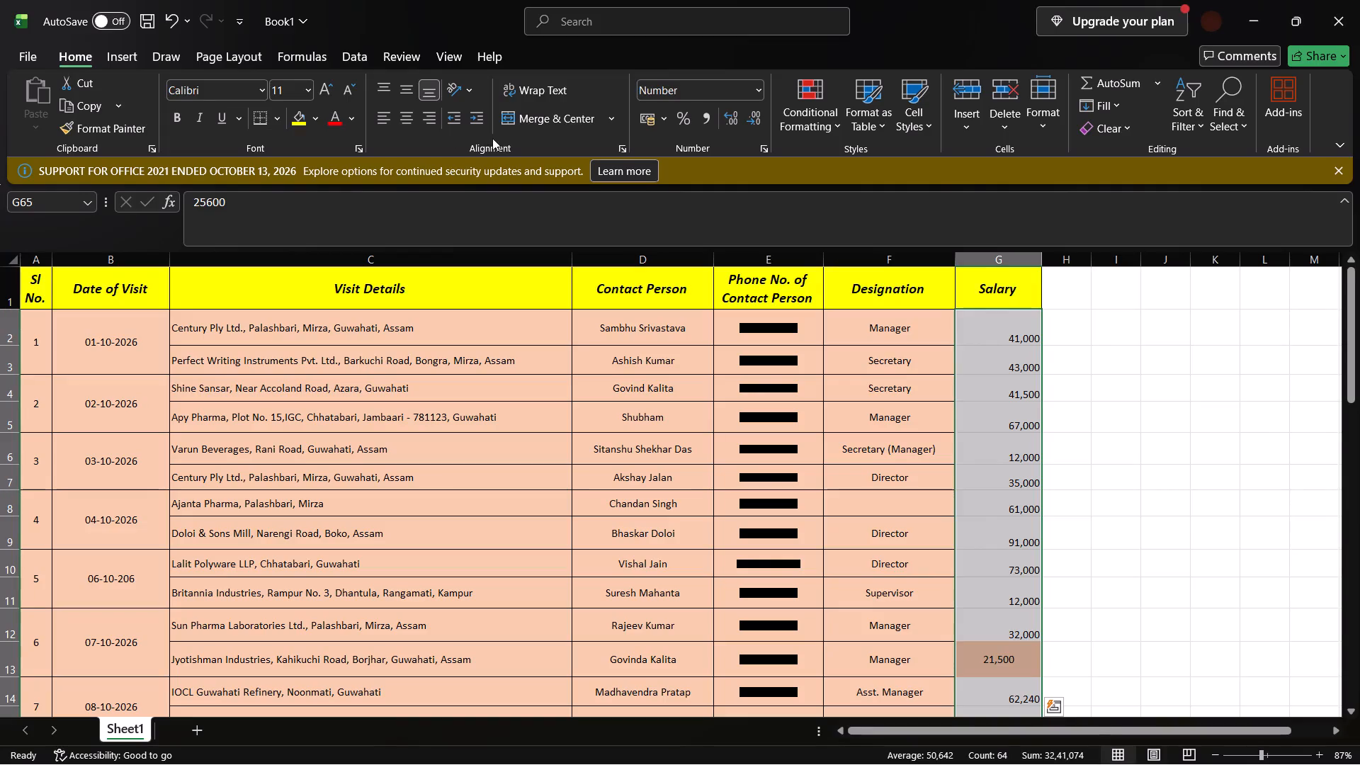
{"action": "left_click", "coordinate": [404, 113]}
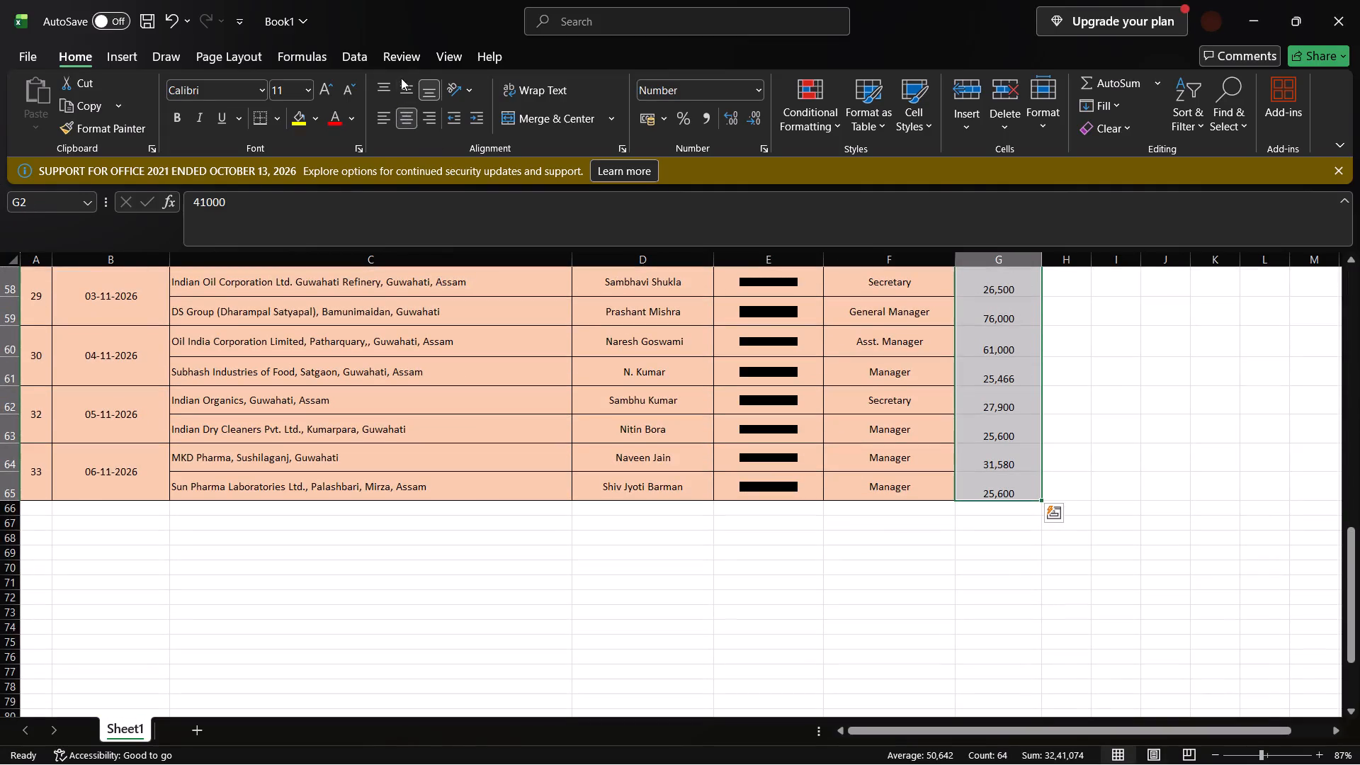
{"action": "left_click", "coordinate": [405, 91]}
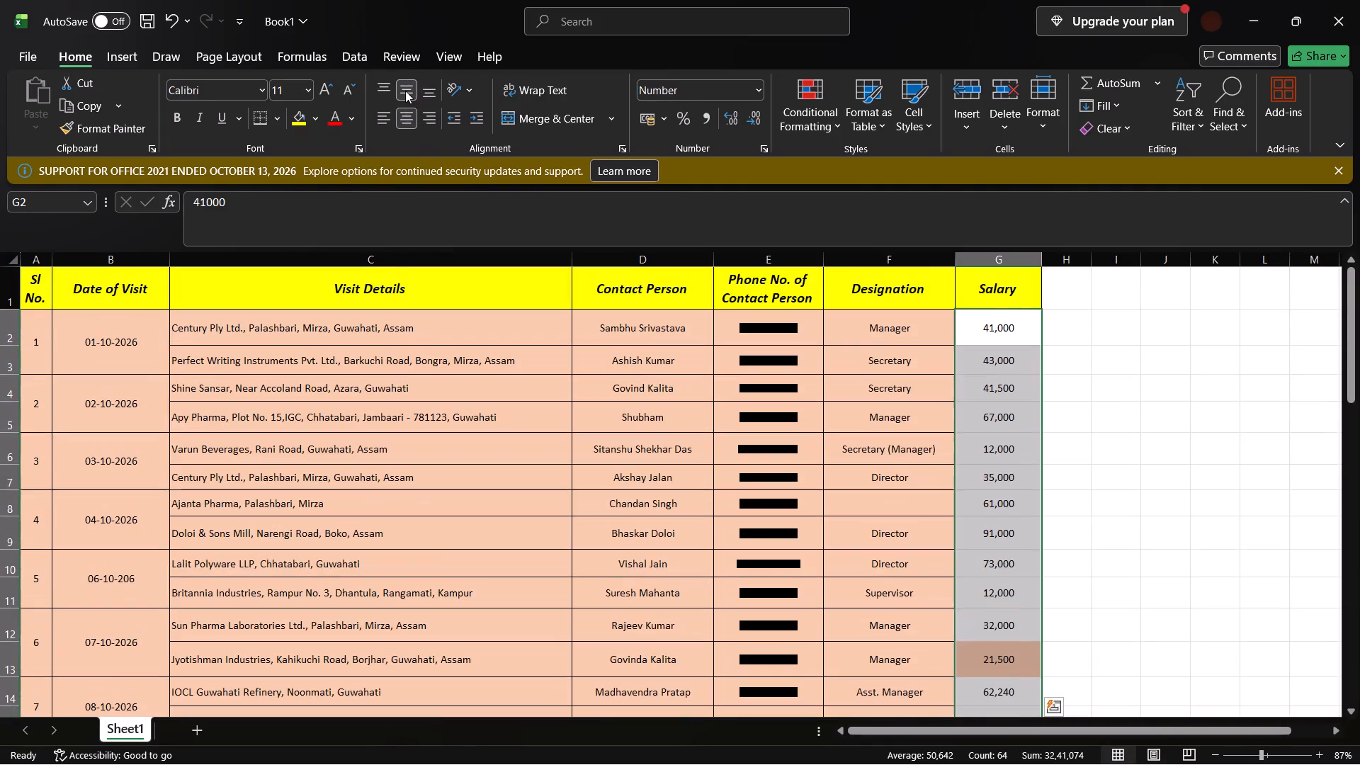
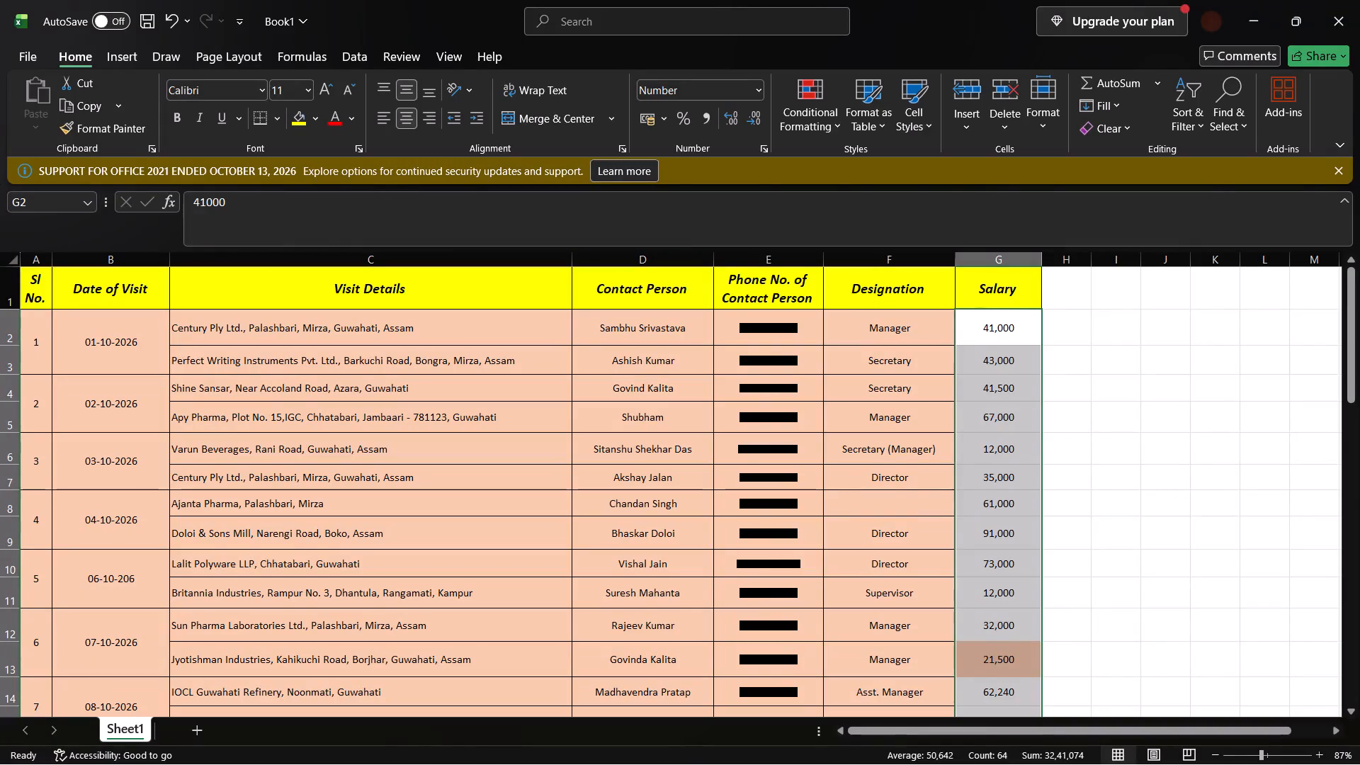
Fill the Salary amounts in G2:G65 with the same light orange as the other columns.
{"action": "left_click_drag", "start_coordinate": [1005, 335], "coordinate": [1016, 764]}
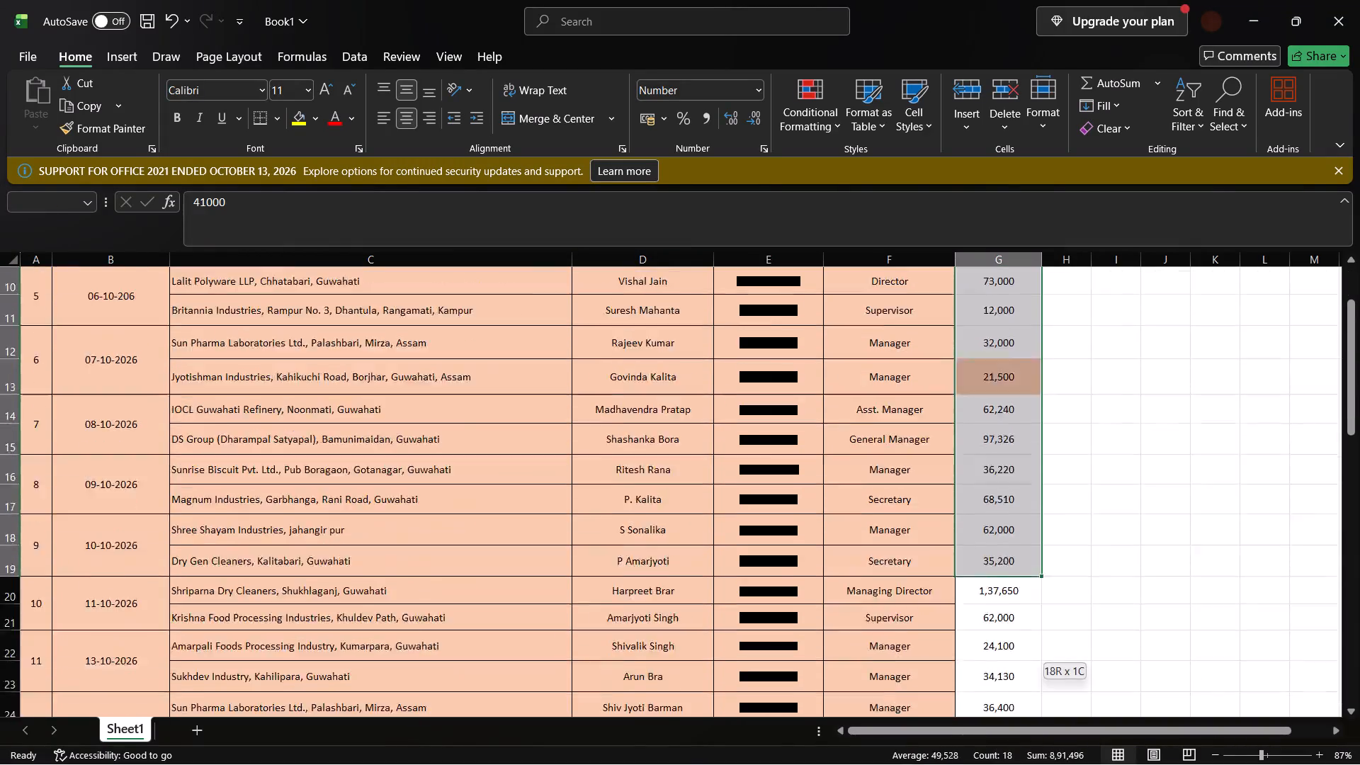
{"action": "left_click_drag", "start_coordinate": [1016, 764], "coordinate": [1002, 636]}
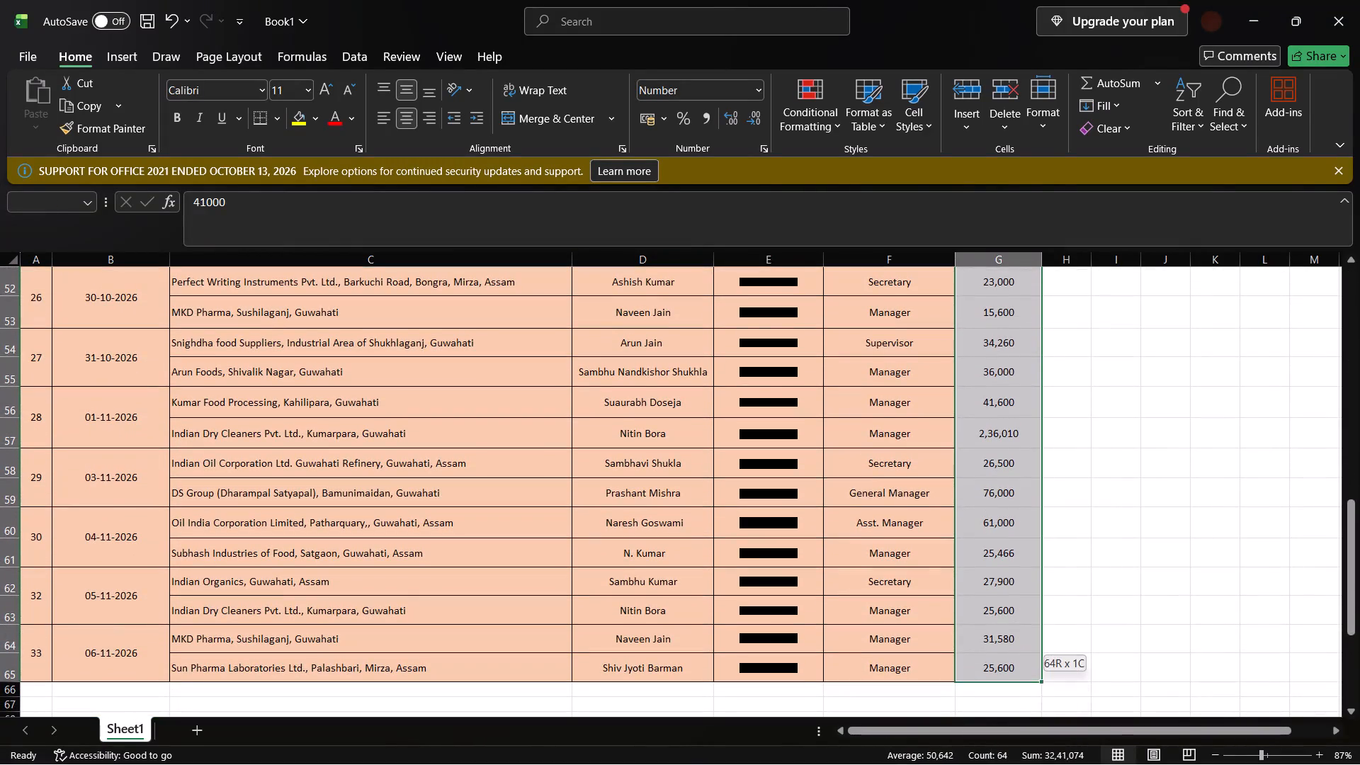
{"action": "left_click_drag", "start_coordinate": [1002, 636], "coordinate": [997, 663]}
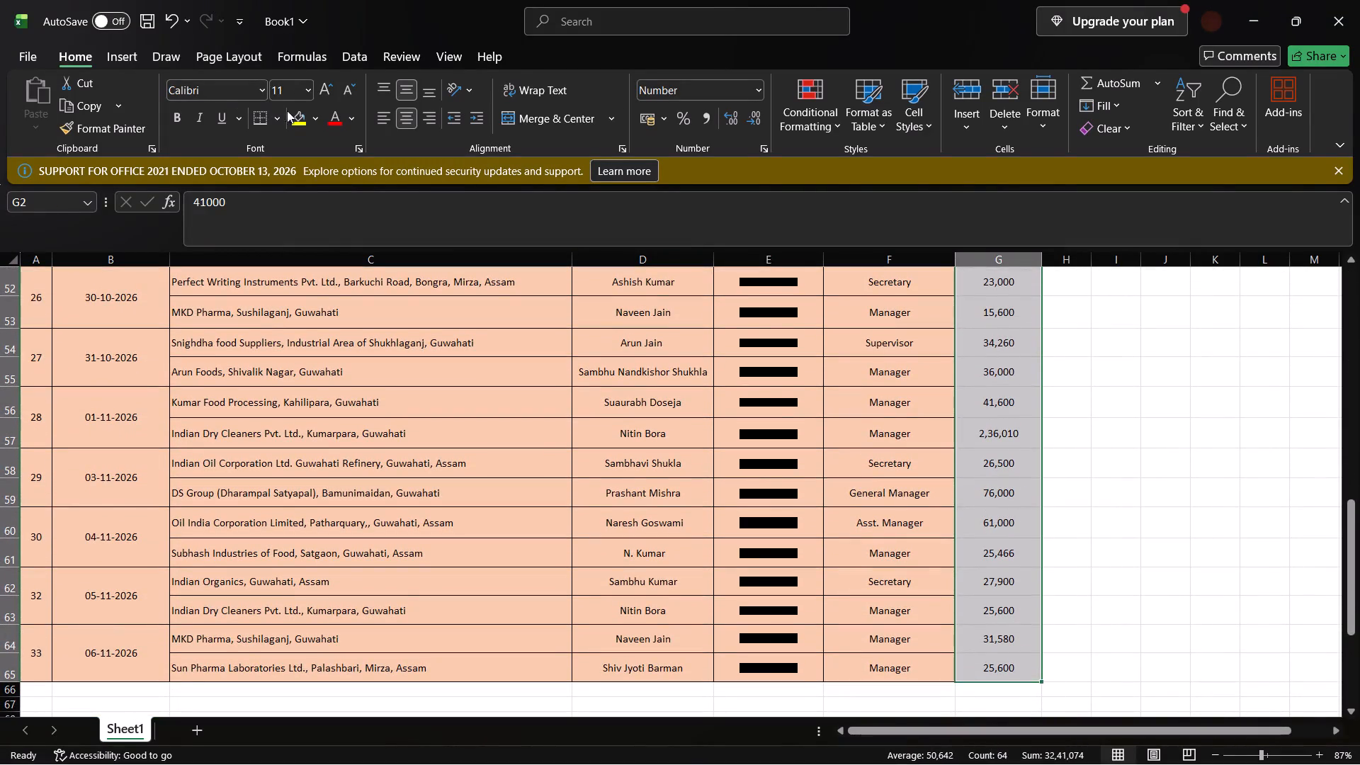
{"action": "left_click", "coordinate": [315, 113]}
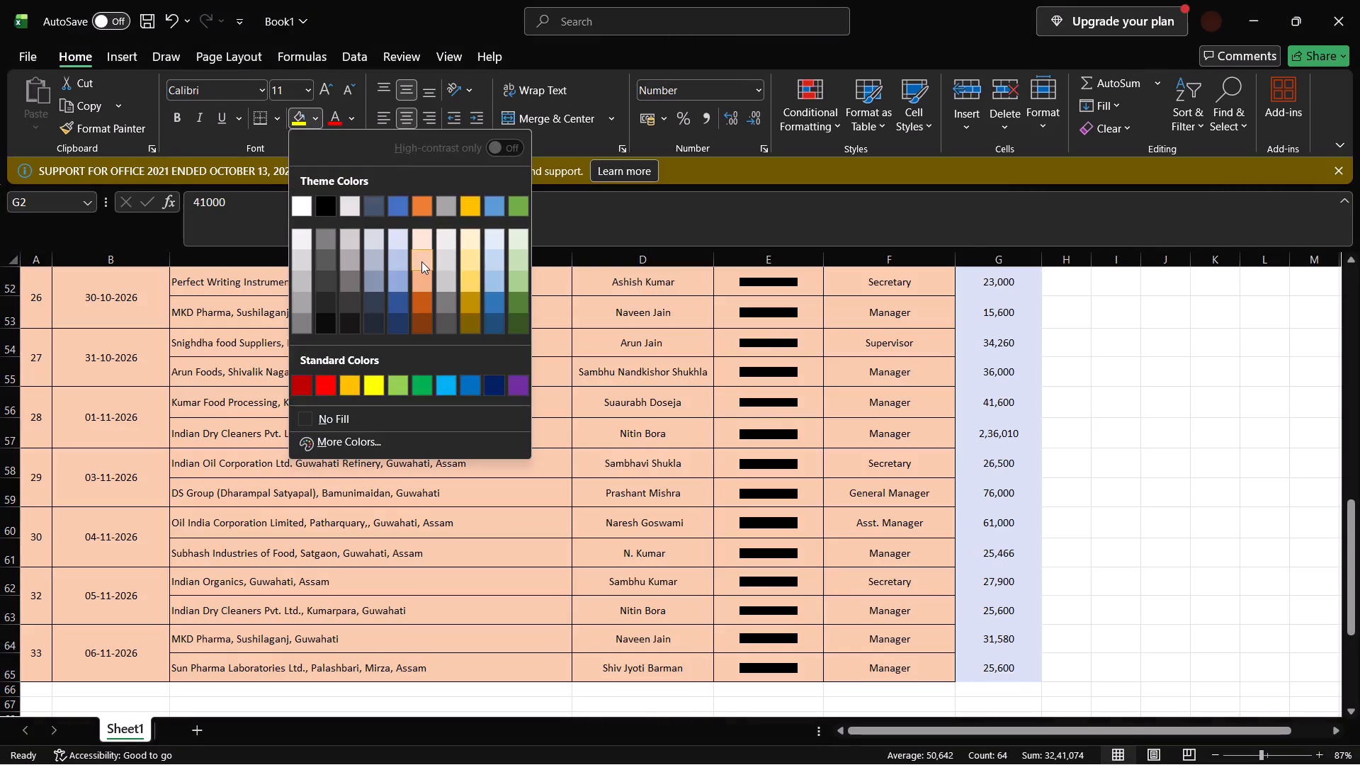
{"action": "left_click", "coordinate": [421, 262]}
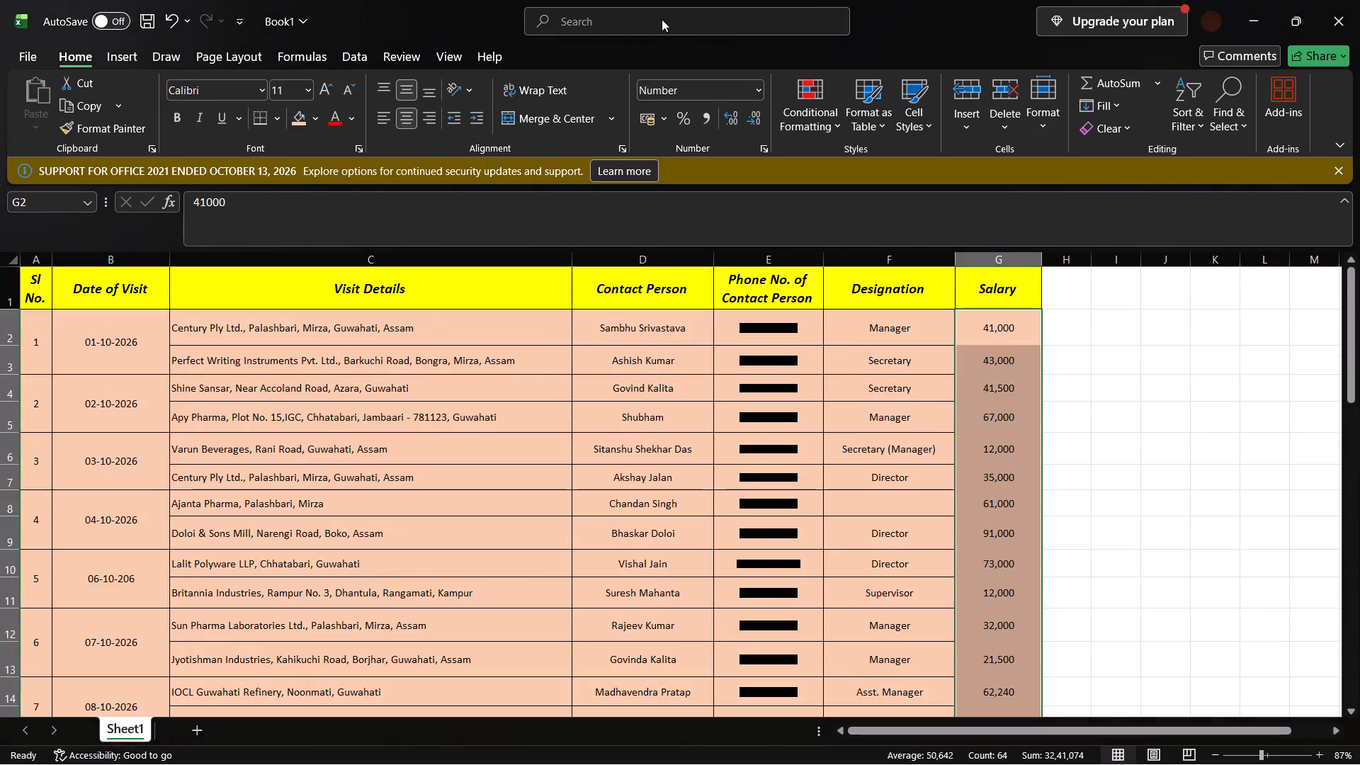
Apply All Borders to the Salary amounts in G2:G65.
{"action": "left_click", "coordinate": [662, 19]}
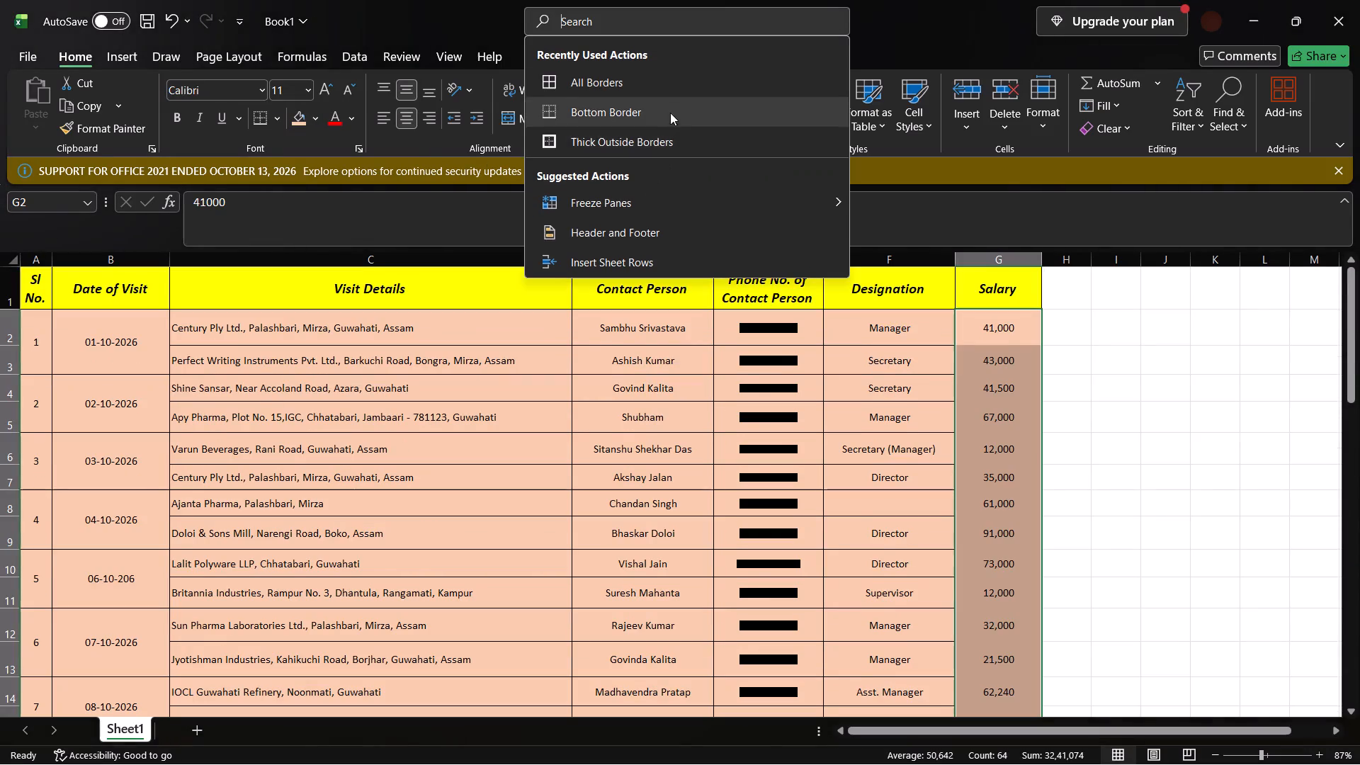
{"action": "left_click", "coordinate": [671, 87]}
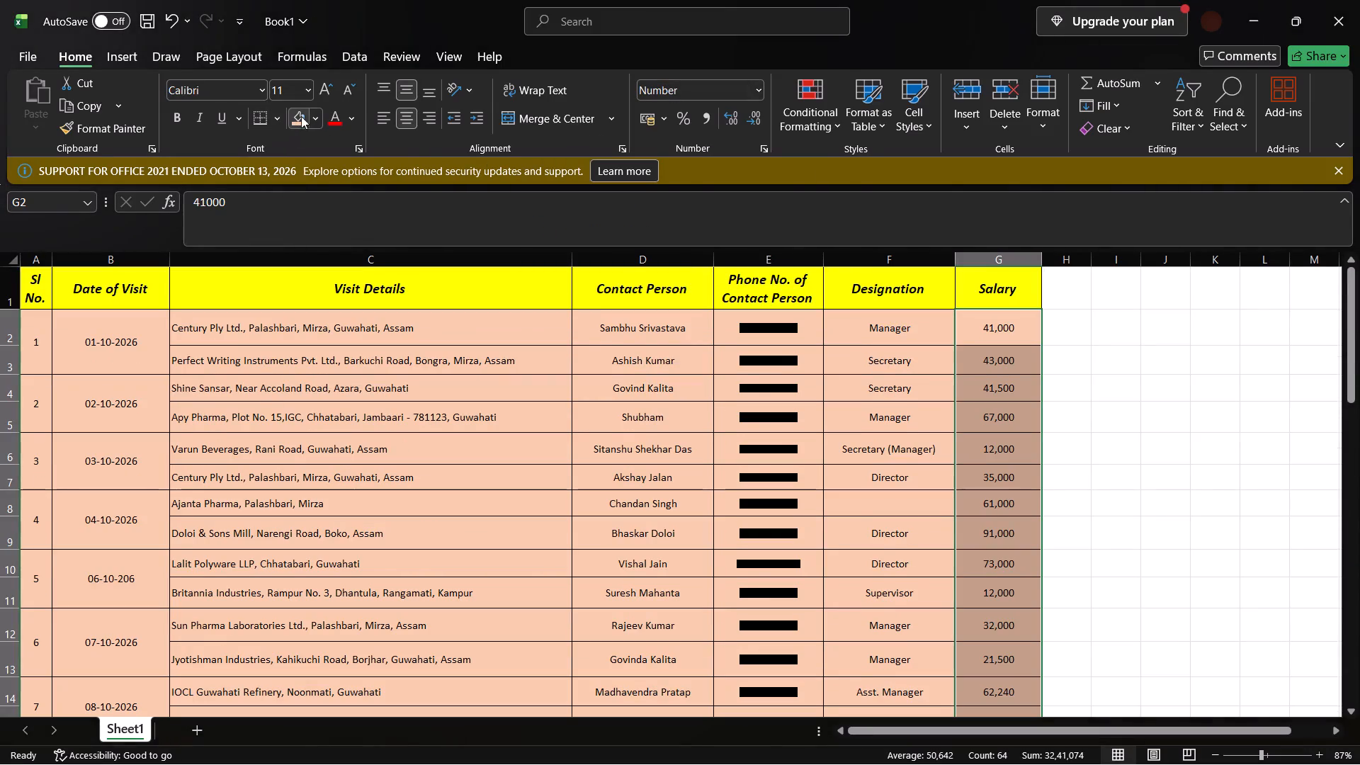
Fill the Salary amounts in G2:G65 with light green from the theme colours.
{"action": "left_click", "coordinate": [312, 114]}
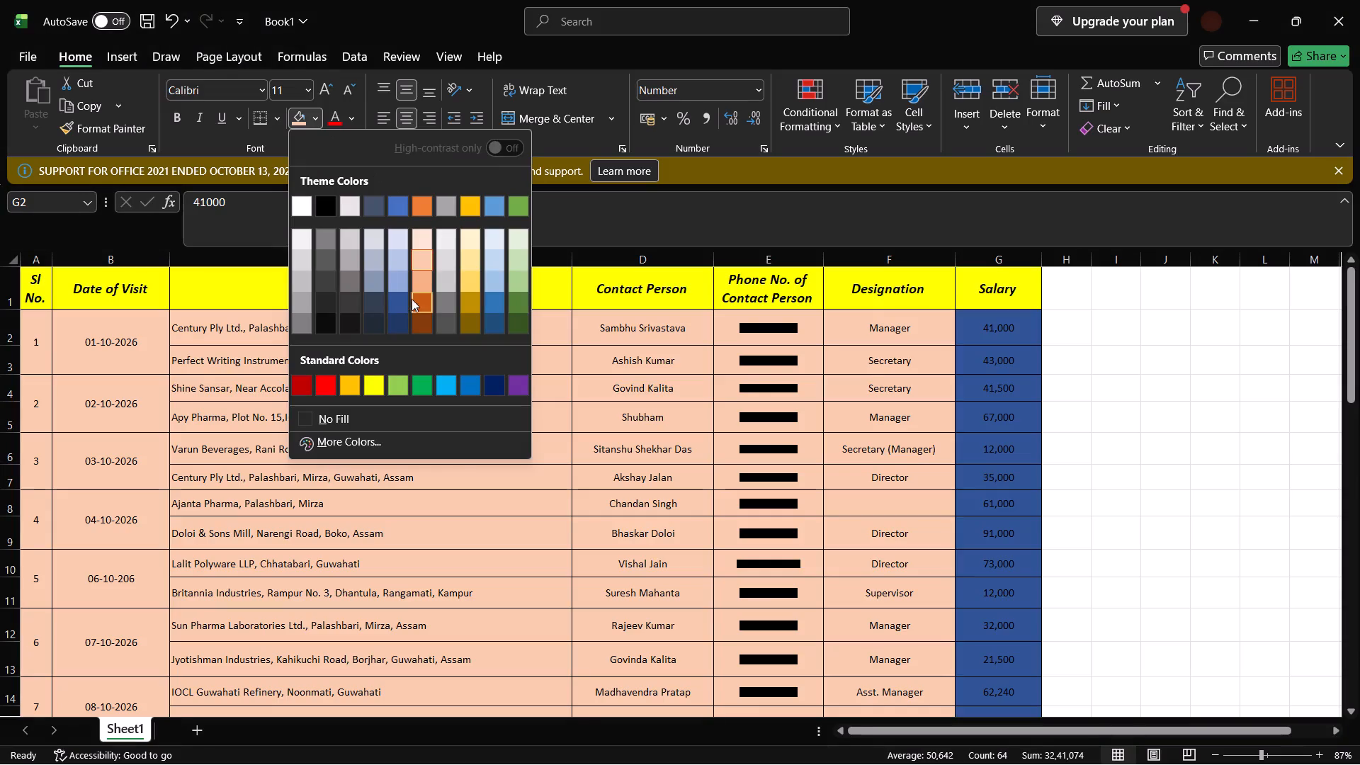
{"action": "left_click", "coordinate": [517, 287]}
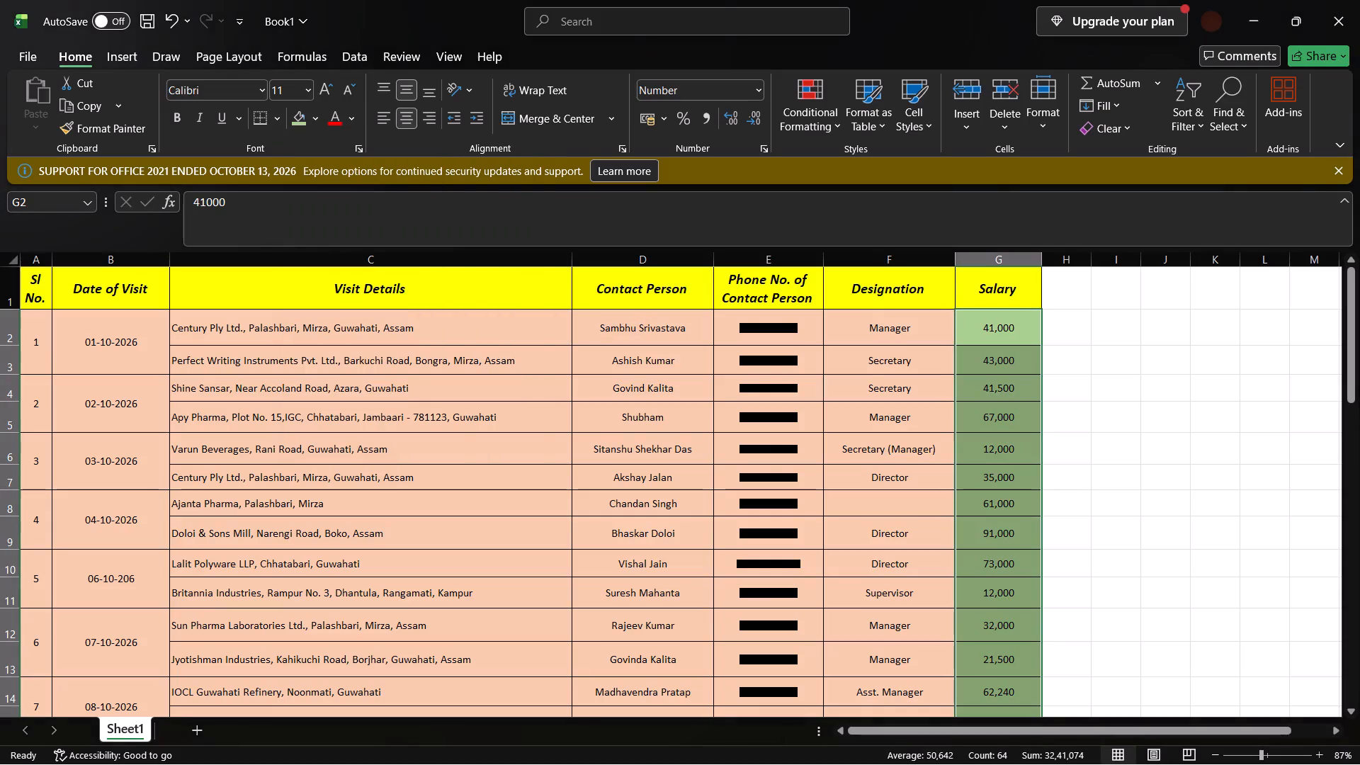
Fill the Designation cells F2:F65 with light blue from the theme colours.
{"action": "left_click_drag", "start_coordinate": [881, 331], "coordinate": [860, 671]}
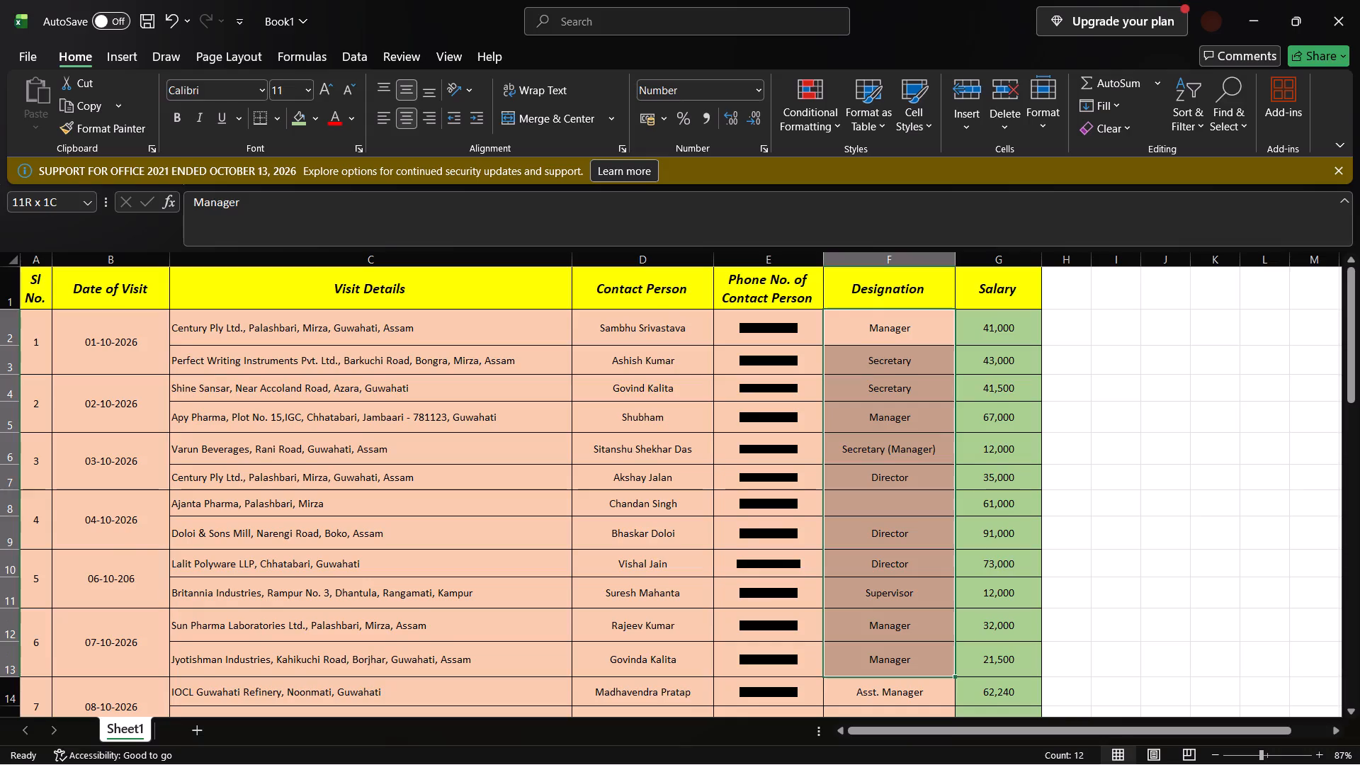
{"action": "left_click_drag", "start_coordinate": [860, 671], "coordinate": [892, 715]}
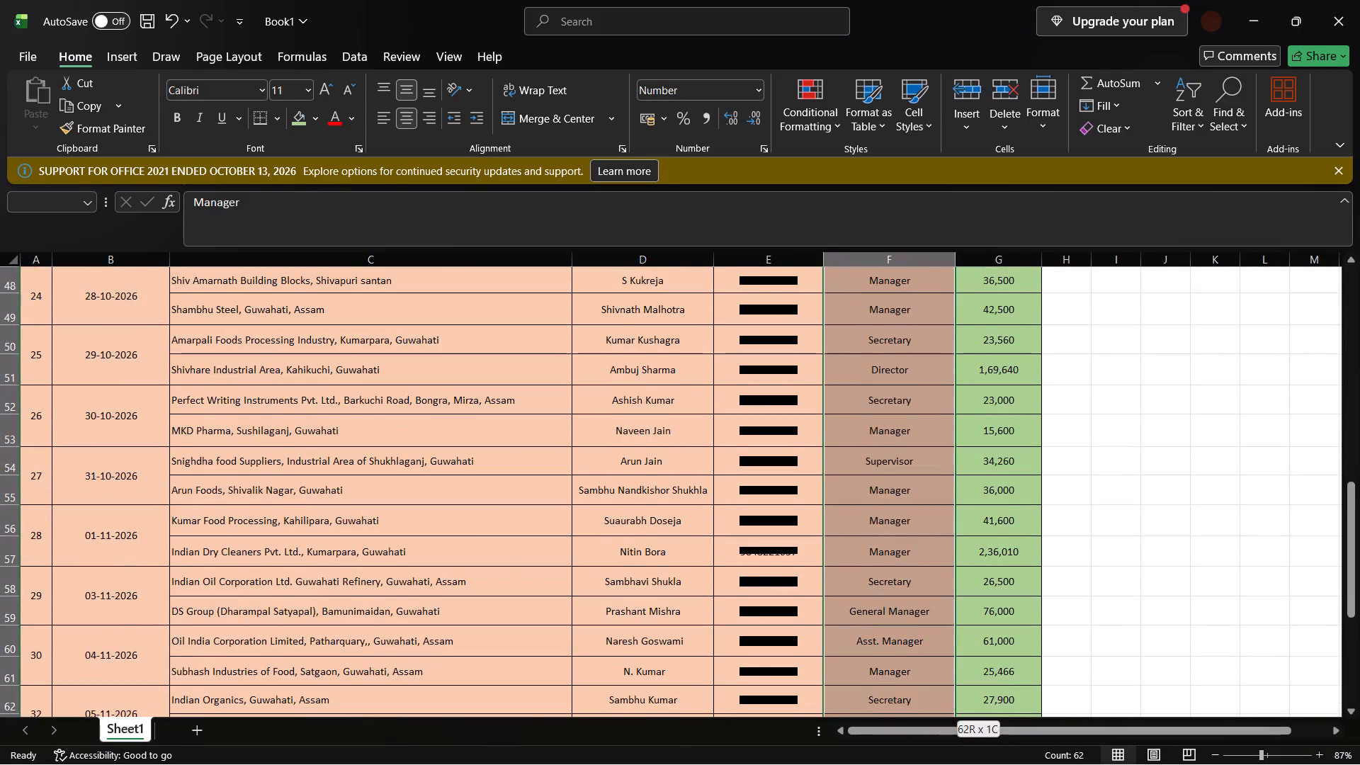
{"action": "left_click_drag", "start_coordinate": [892, 715], "coordinate": [892, 662]}
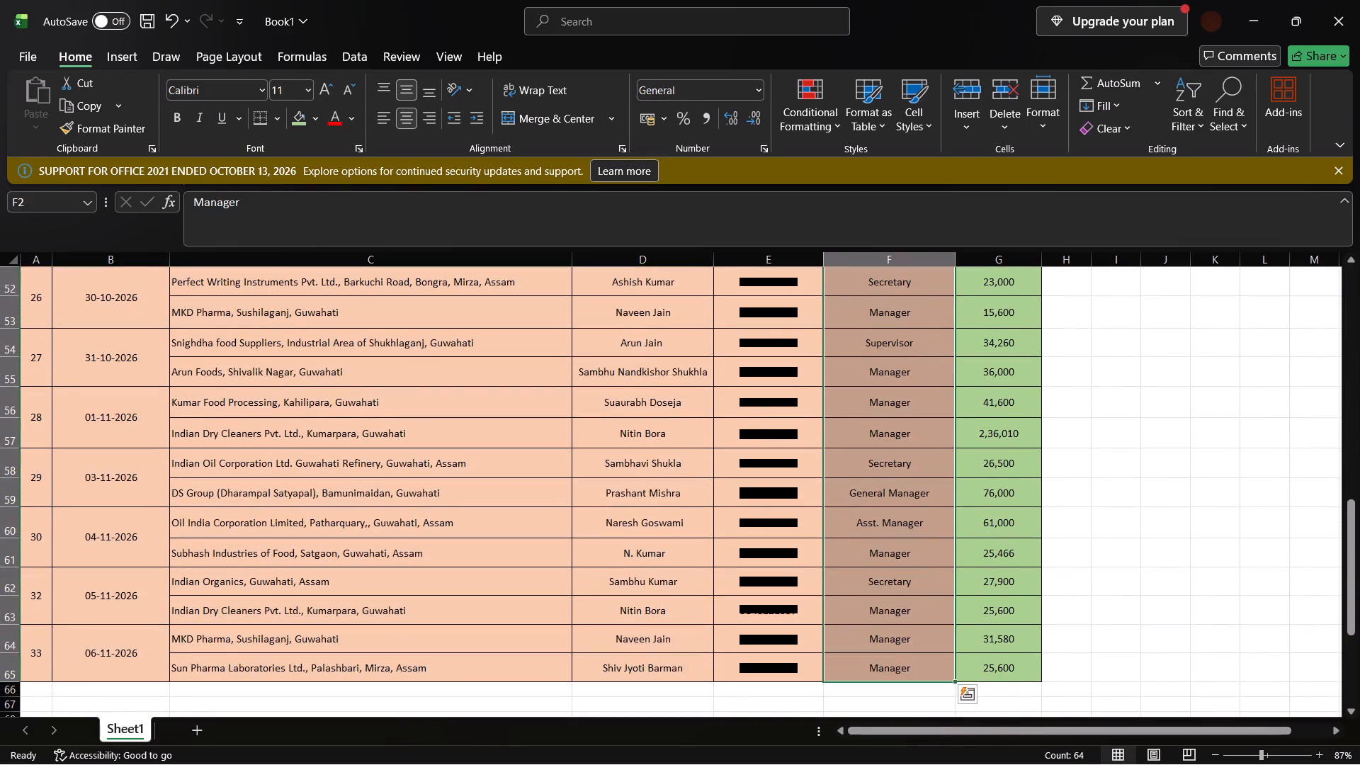
{"action": "left_click", "coordinate": [321, 115]}
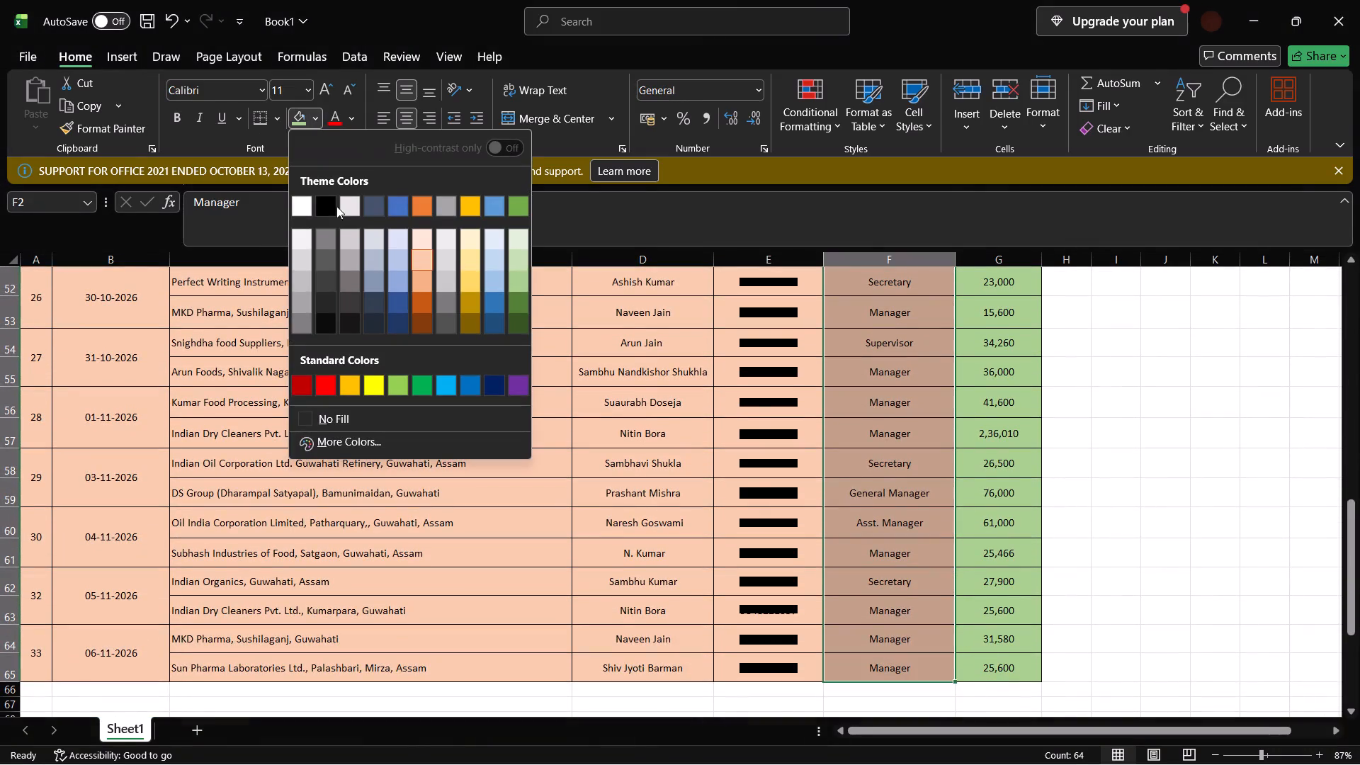
{"action": "left_click", "coordinate": [395, 276]}
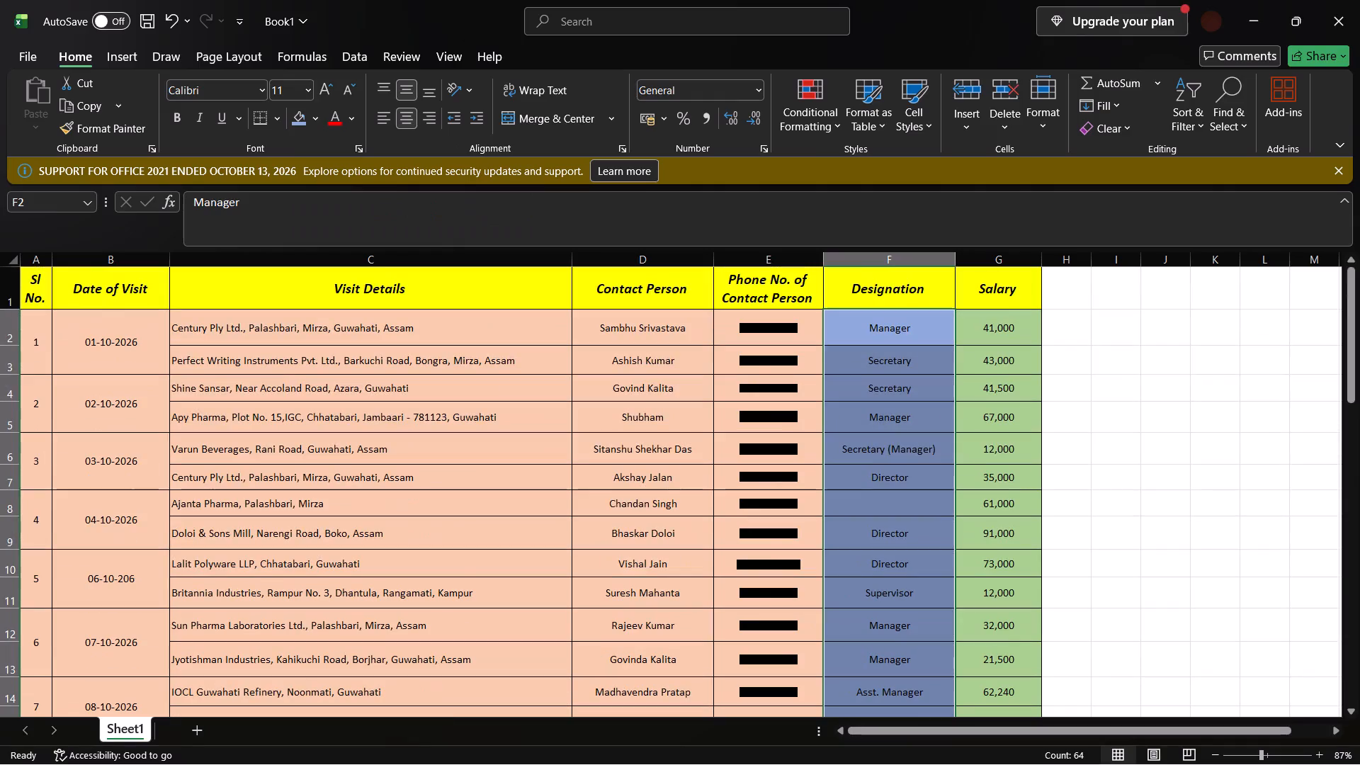
Fill the contact phone number cells E2:E65 with light gray from the theme colours.
{"action": "left_click", "coordinate": [771, 329]}
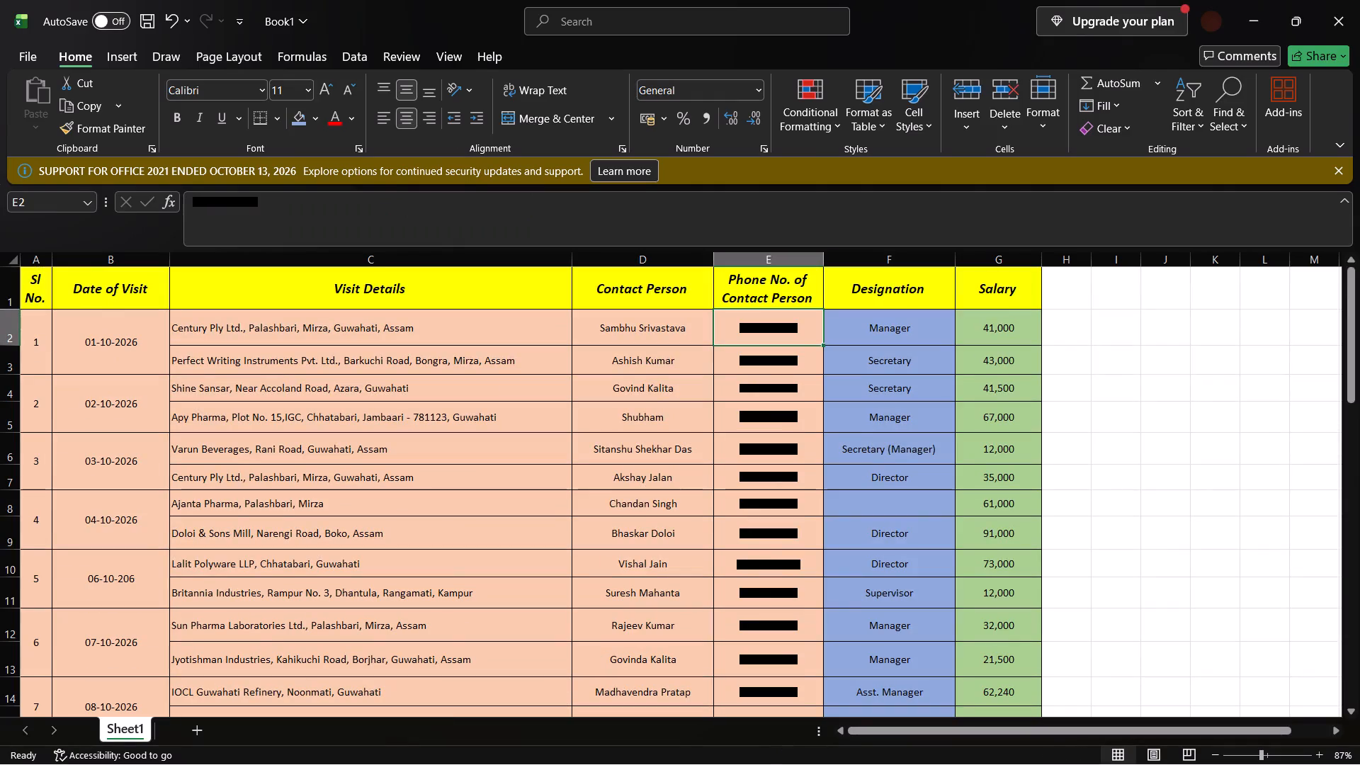
{"action": "left_click_drag", "start_coordinate": [820, 361], "coordinate": [769, 333]}
{"action": "left_click_drag", "start_coordinate": [769, 333], "coordinate": [773, 589]}
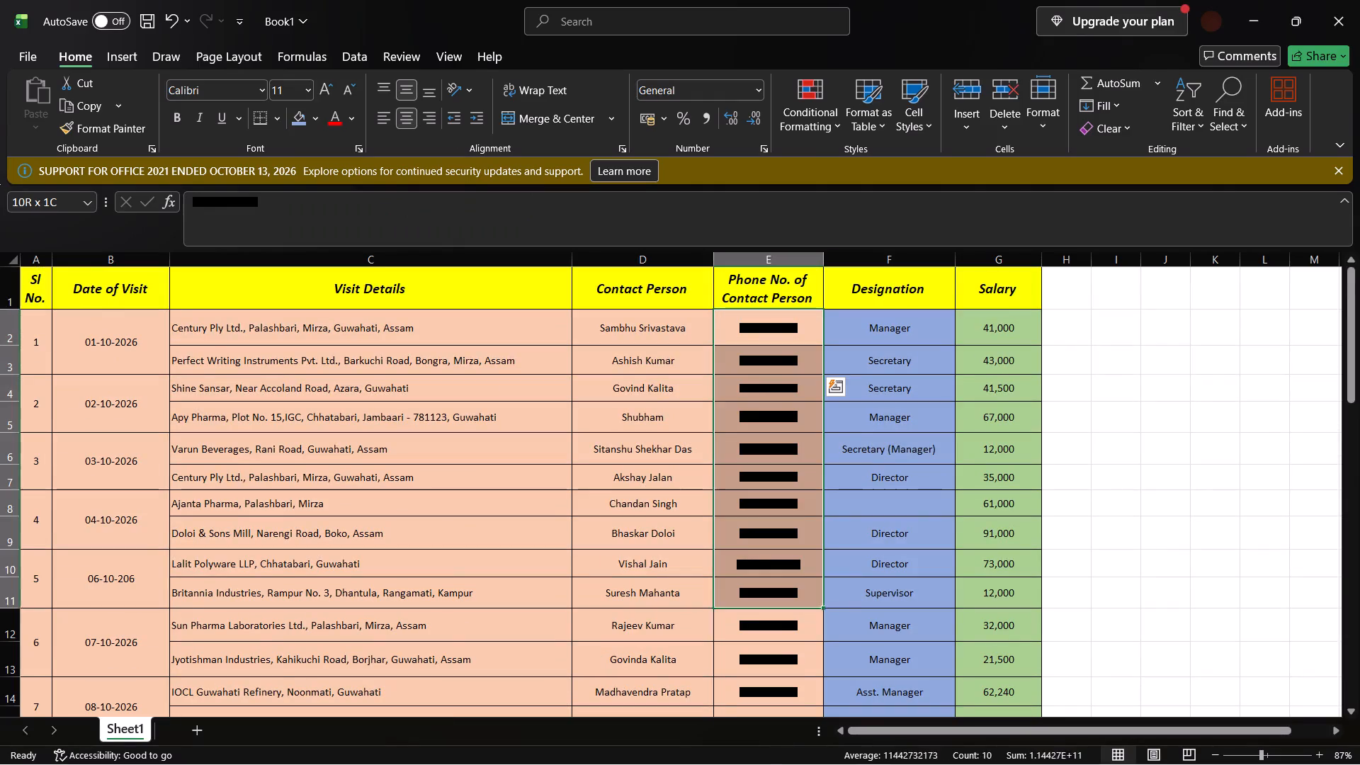
{"action": "left_click_drag", "start_coordinate": [773, 589], "coordinate": [756, 660]}
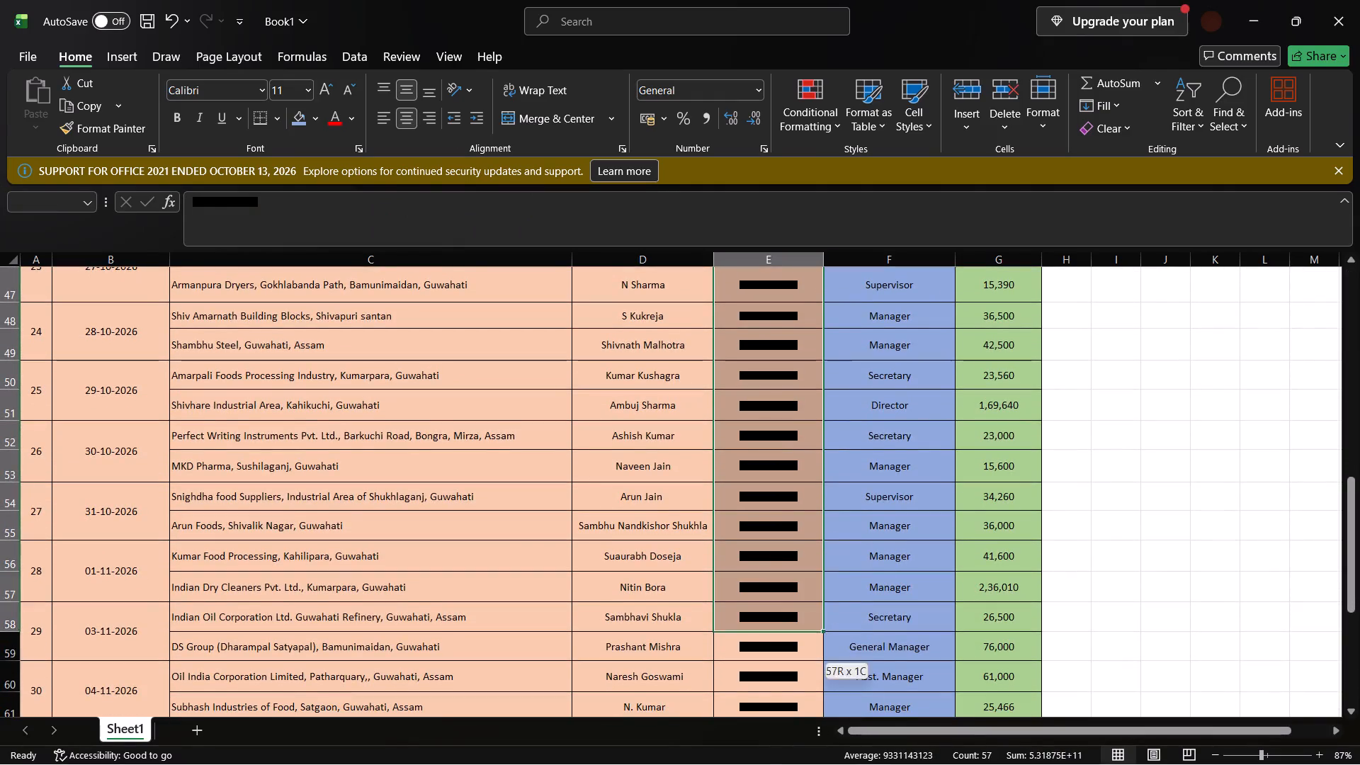
{"action": "left_click_drag", "start_coordinate": [756, 660], "coordinate": [758, 645]}
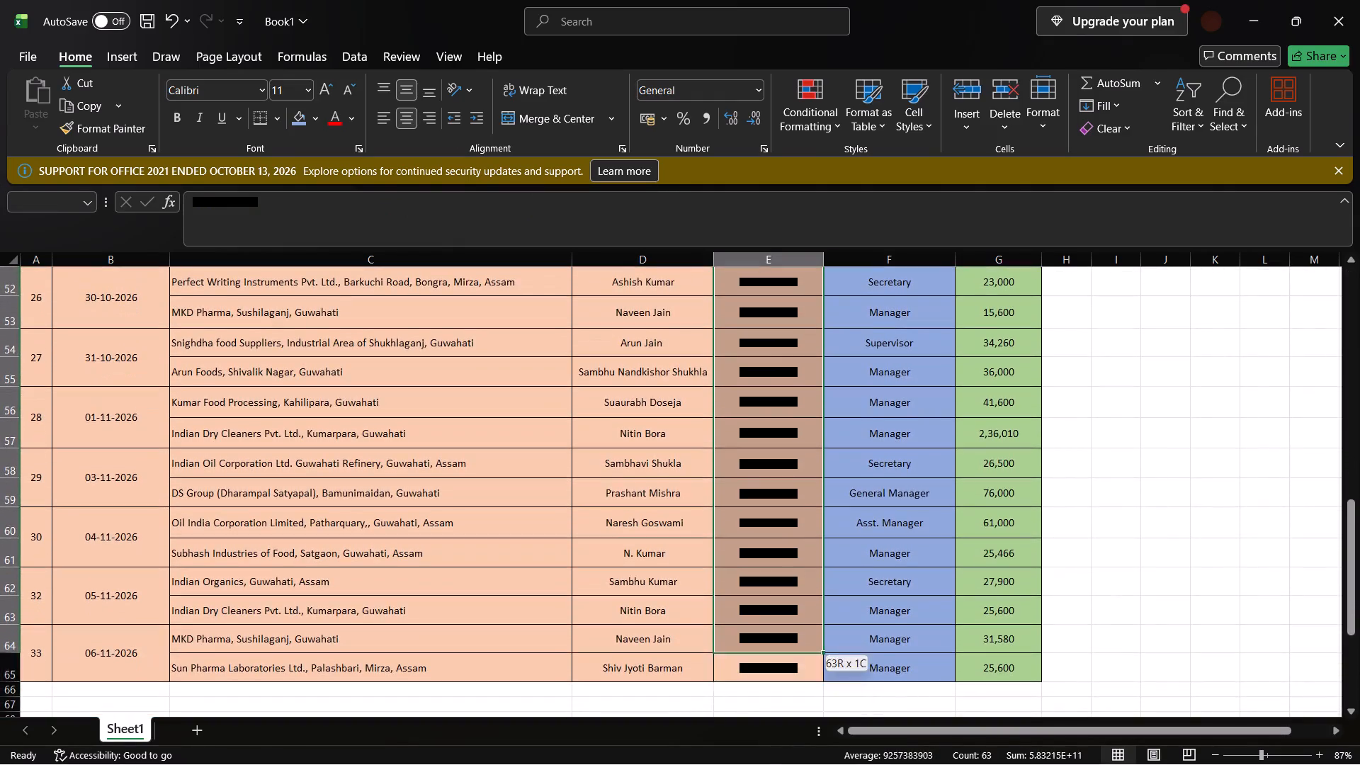
{"action": "left_click_drag", "start_coordinate": [758, 645], "coordinate": [764, 666]}
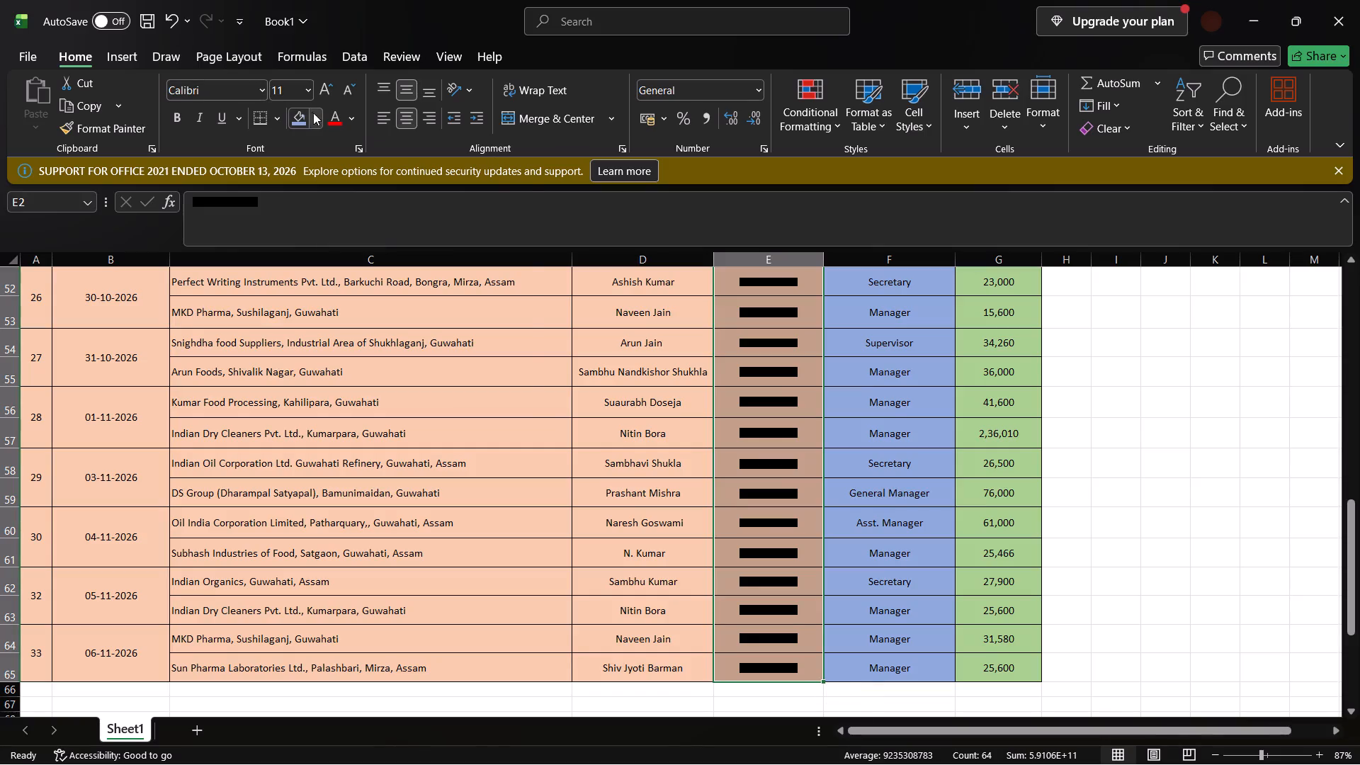
{"action": "left_click", "coordinate": [316, 115]}
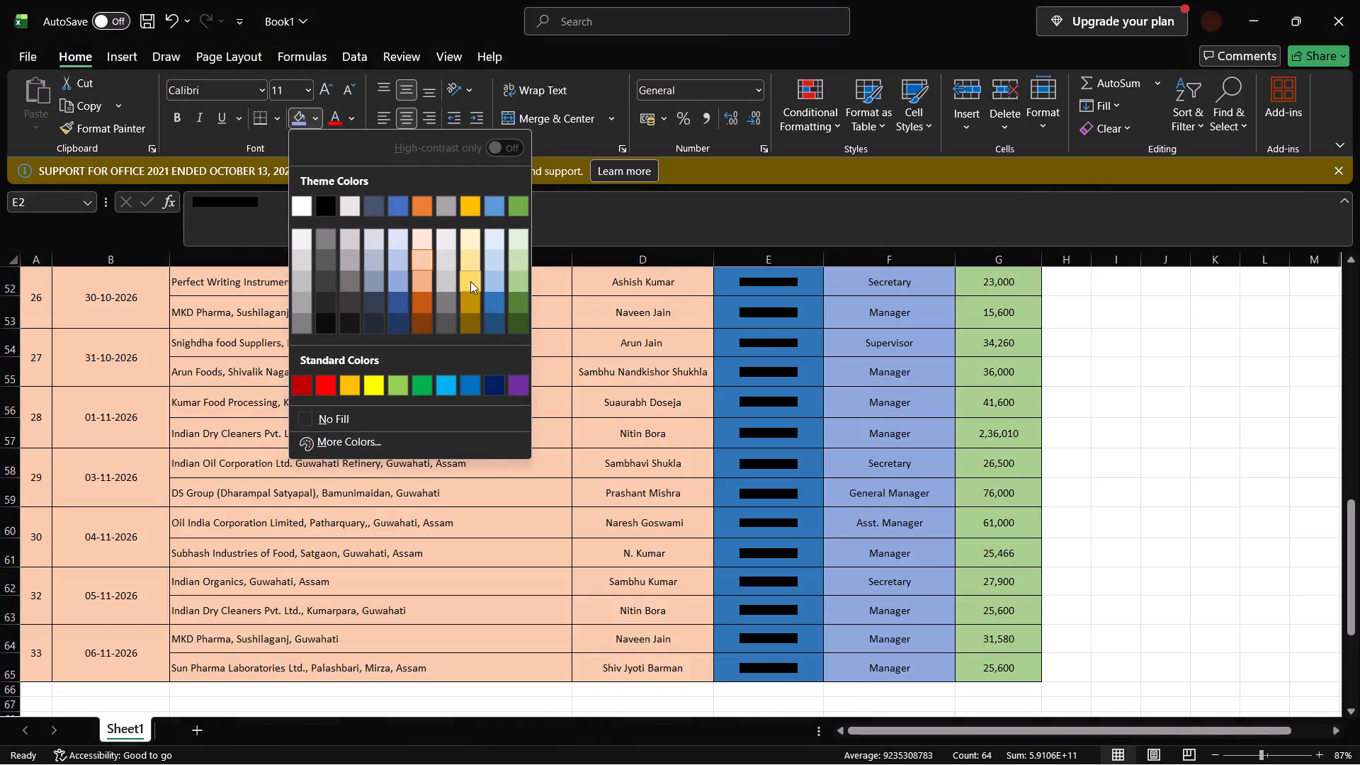
{"action": "left_click", "coordinate": [445, 278]}
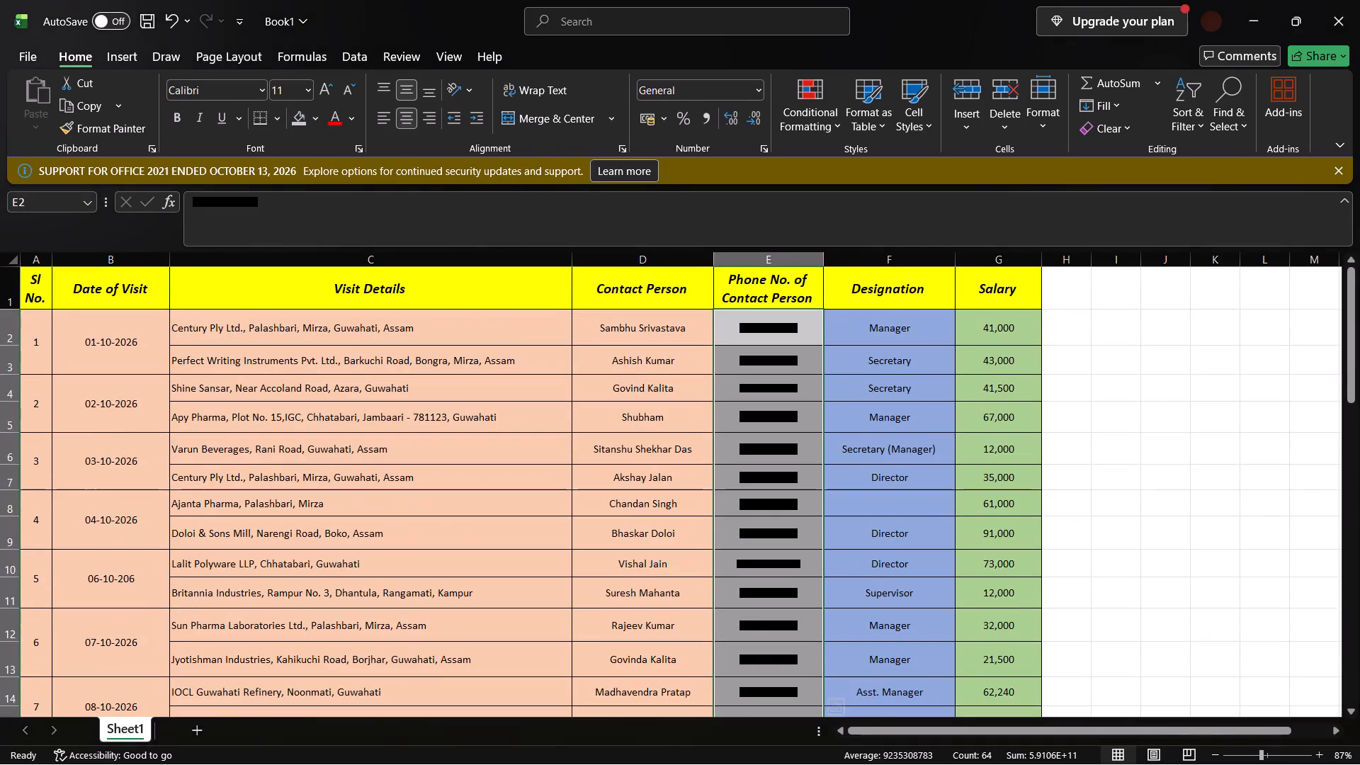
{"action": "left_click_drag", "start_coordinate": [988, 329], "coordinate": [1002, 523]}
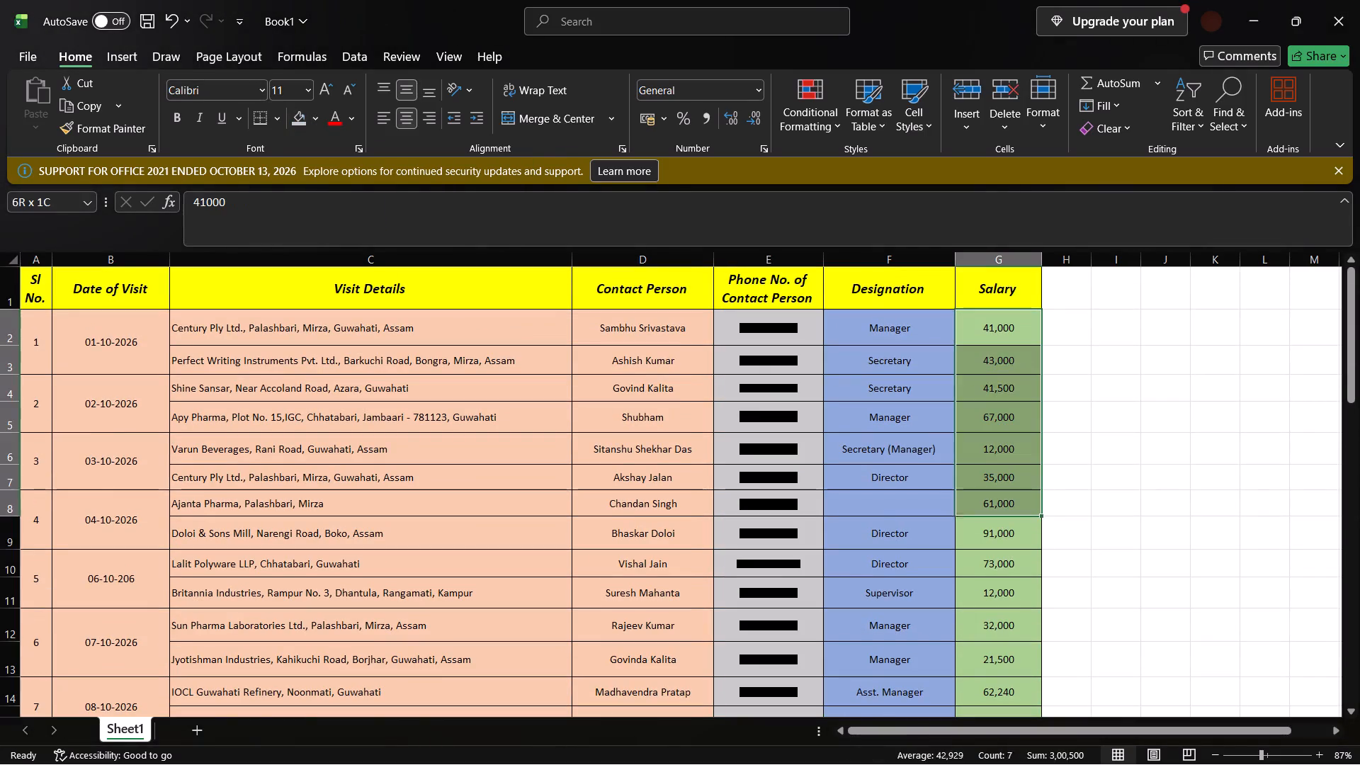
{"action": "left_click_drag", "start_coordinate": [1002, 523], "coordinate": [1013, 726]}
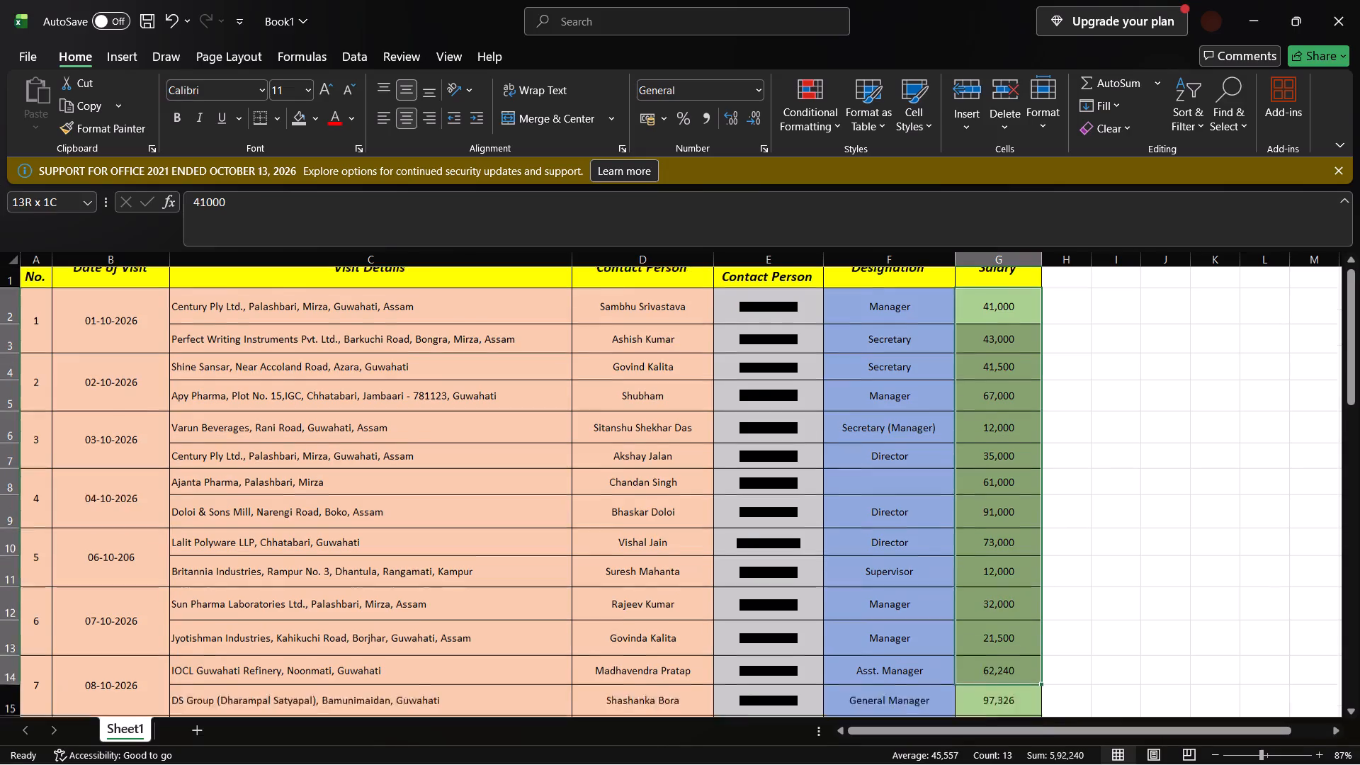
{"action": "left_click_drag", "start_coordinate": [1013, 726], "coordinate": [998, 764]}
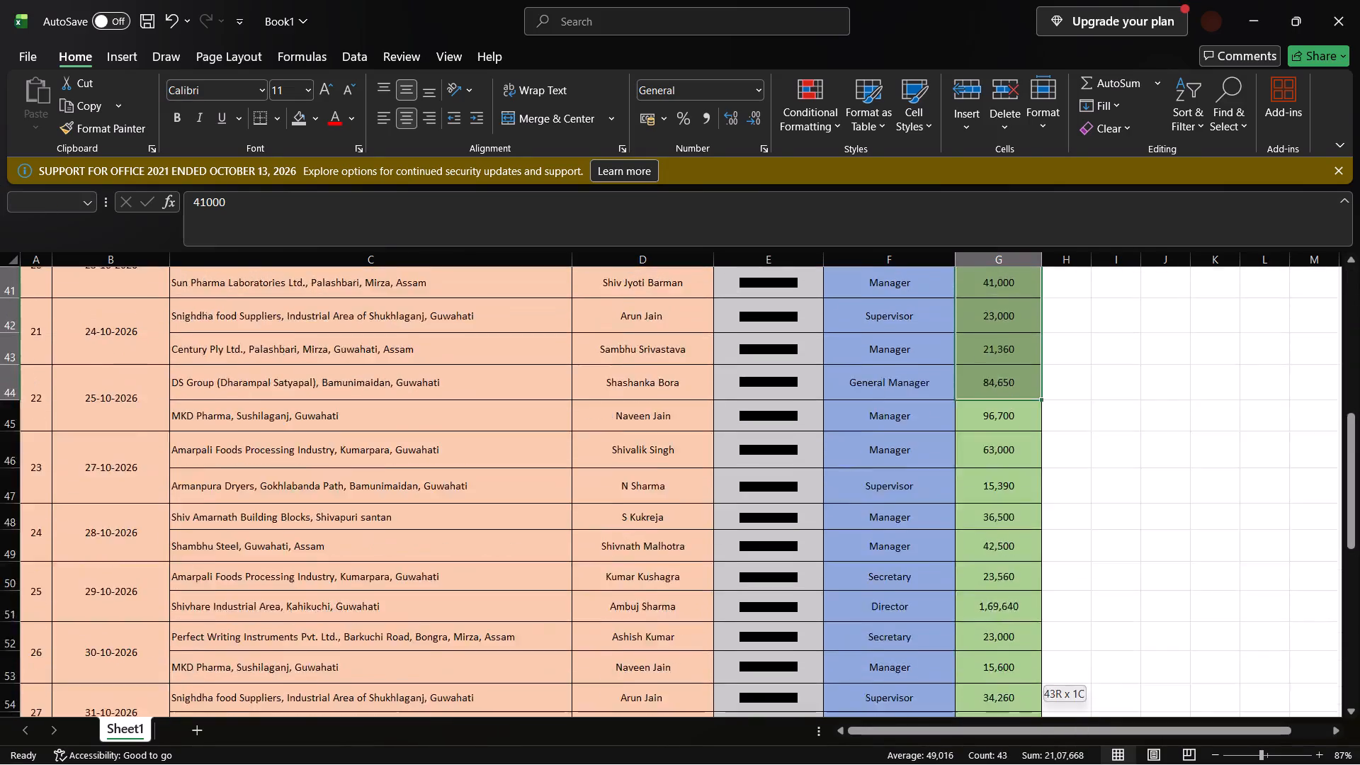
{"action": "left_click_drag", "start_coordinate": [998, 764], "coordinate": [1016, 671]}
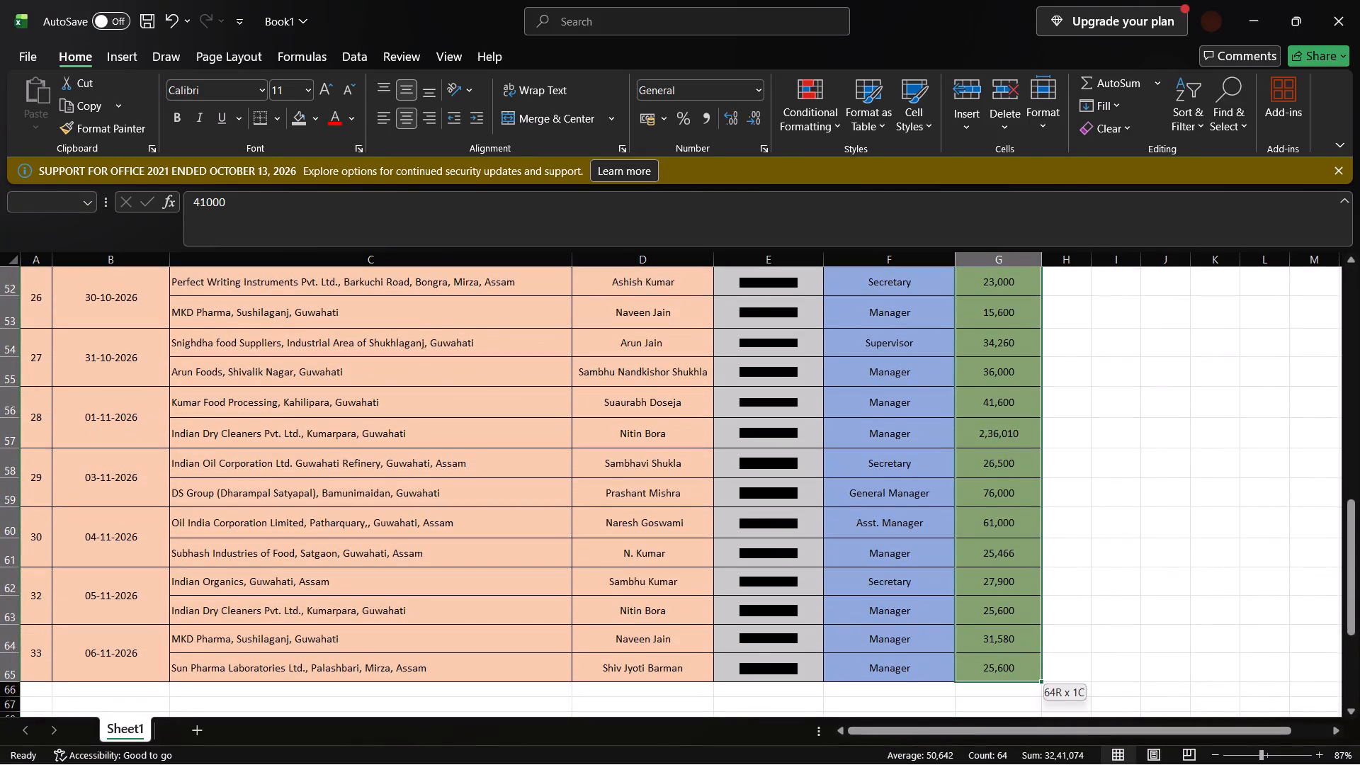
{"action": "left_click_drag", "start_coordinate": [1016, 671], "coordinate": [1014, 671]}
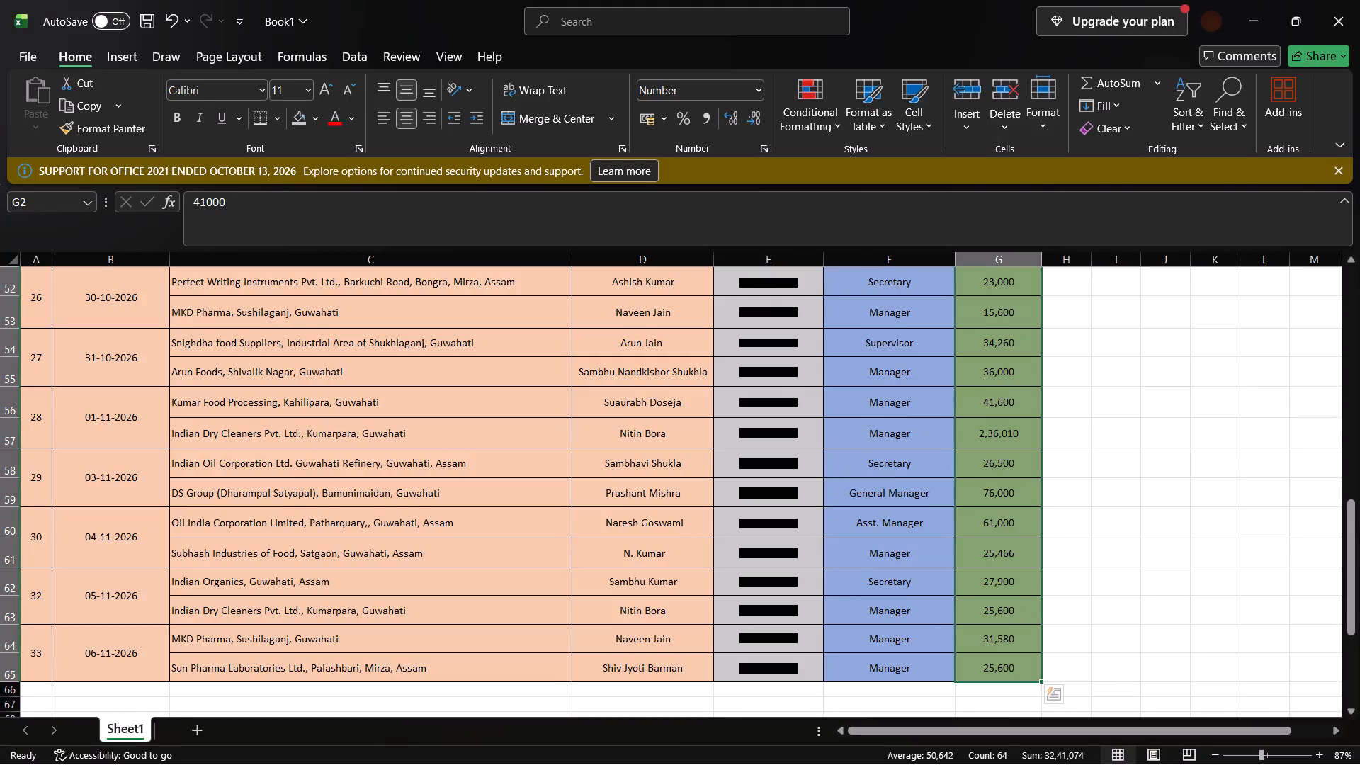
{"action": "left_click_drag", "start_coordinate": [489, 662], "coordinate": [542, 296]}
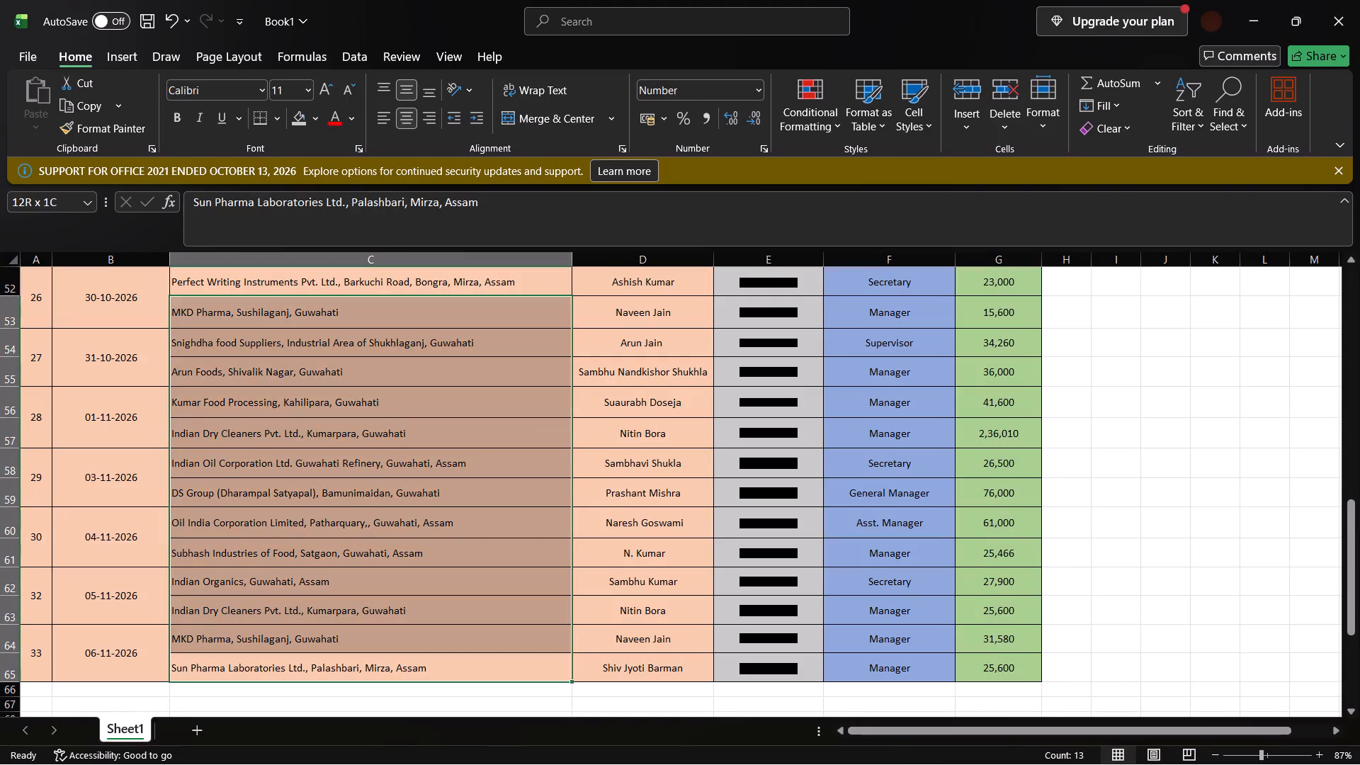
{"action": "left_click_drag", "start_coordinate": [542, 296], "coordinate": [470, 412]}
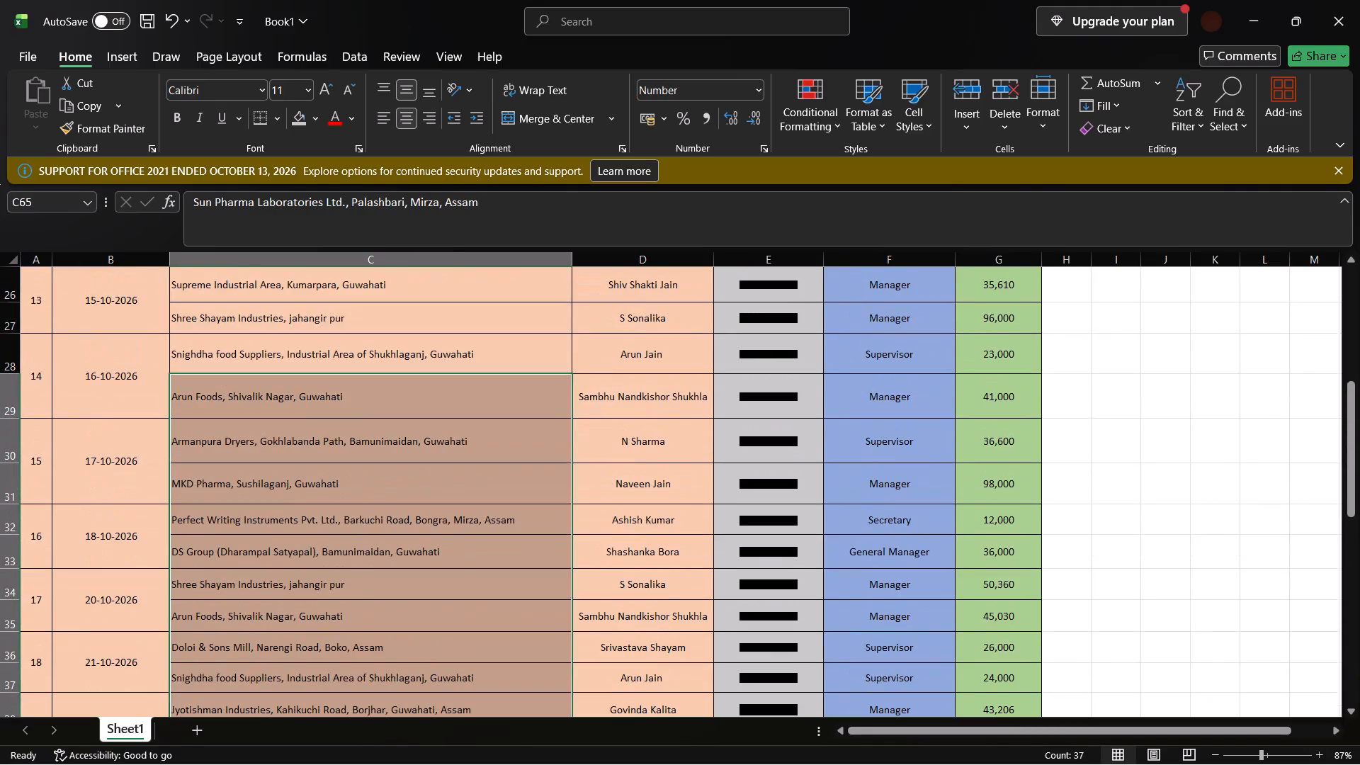
Fill the Contact Person cells D2:D65 with a darker green from the theme colours.
{"action": "scroll", "coordinate": [664, 339], "scroll_direction": "up", "scroll_amount": 6}
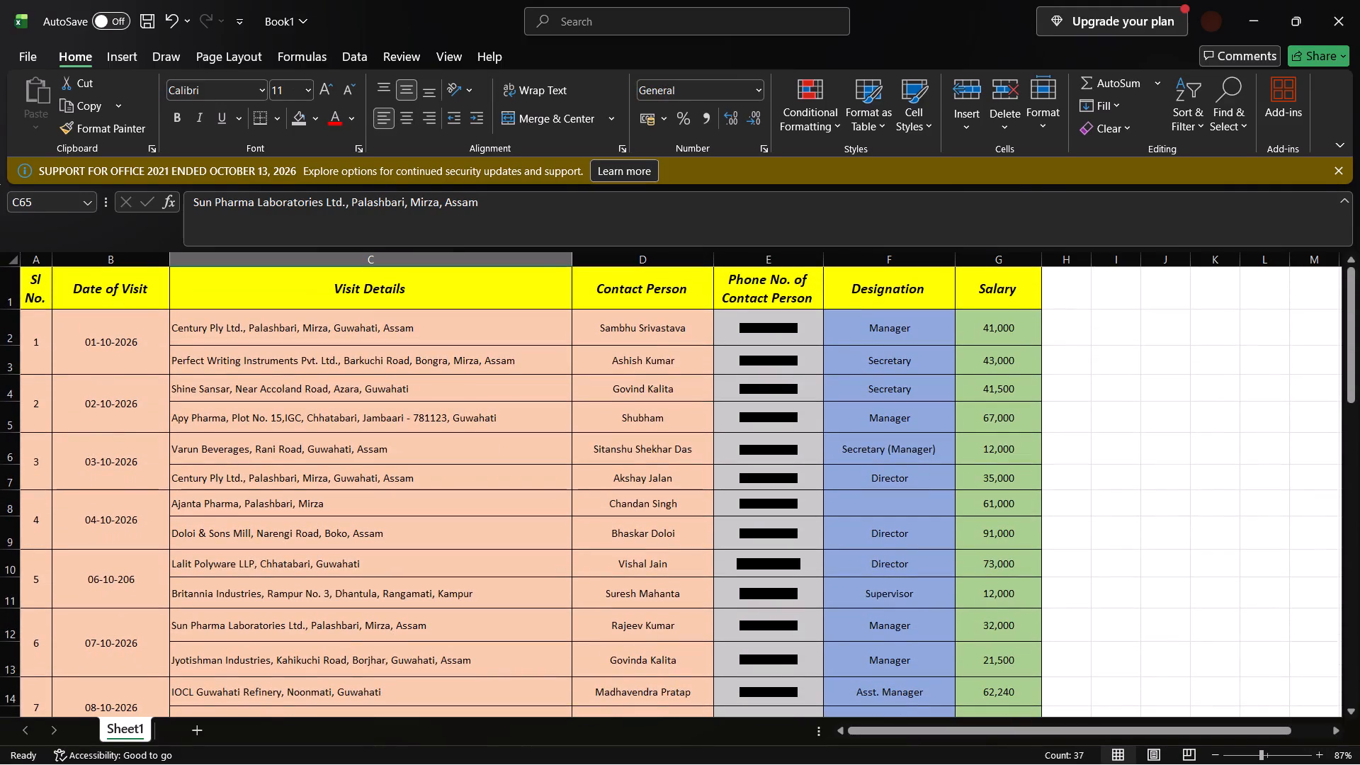
{"action": "left_click_drag", "start_coordinate": [637, 329], "coordinate": [635, 755]}
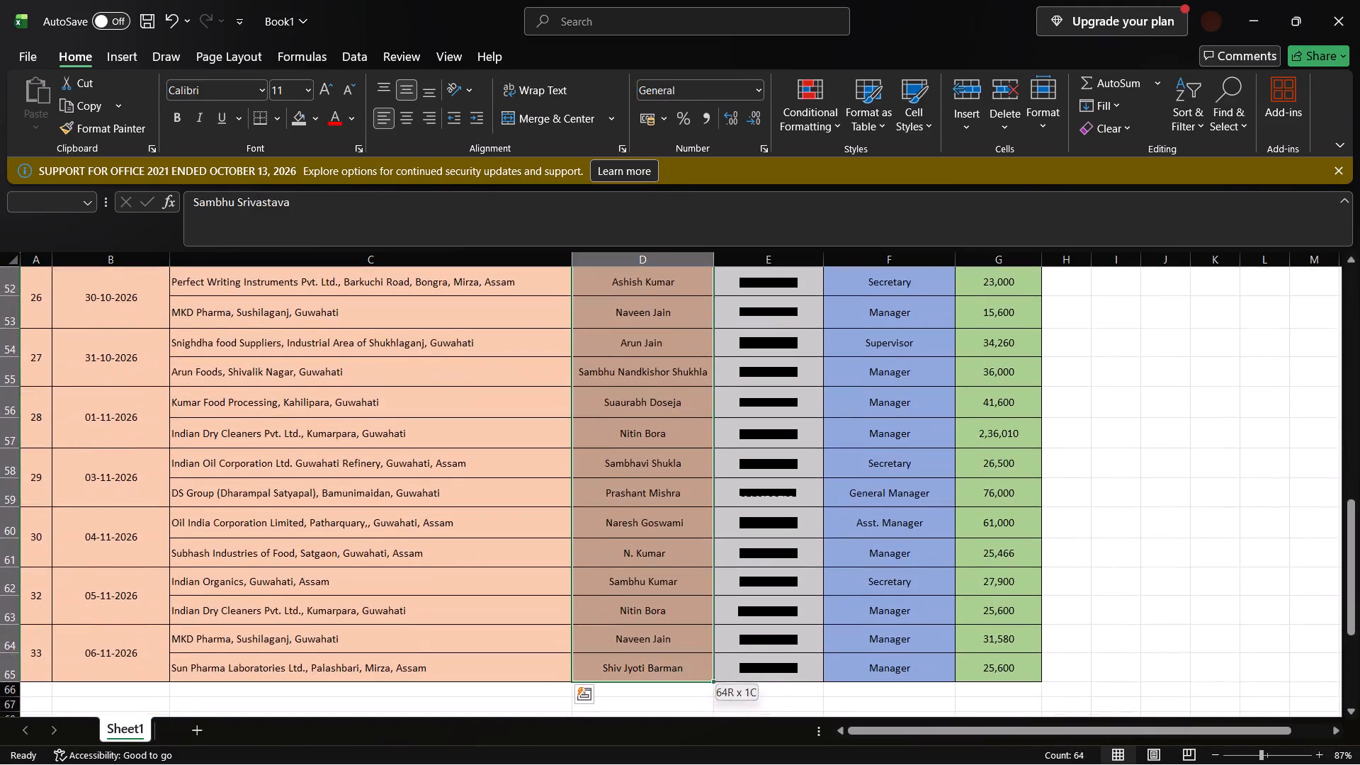
{"action": "left_click_drag", "start_coordinate": [635, 755], "coordinate": [656, 676]}
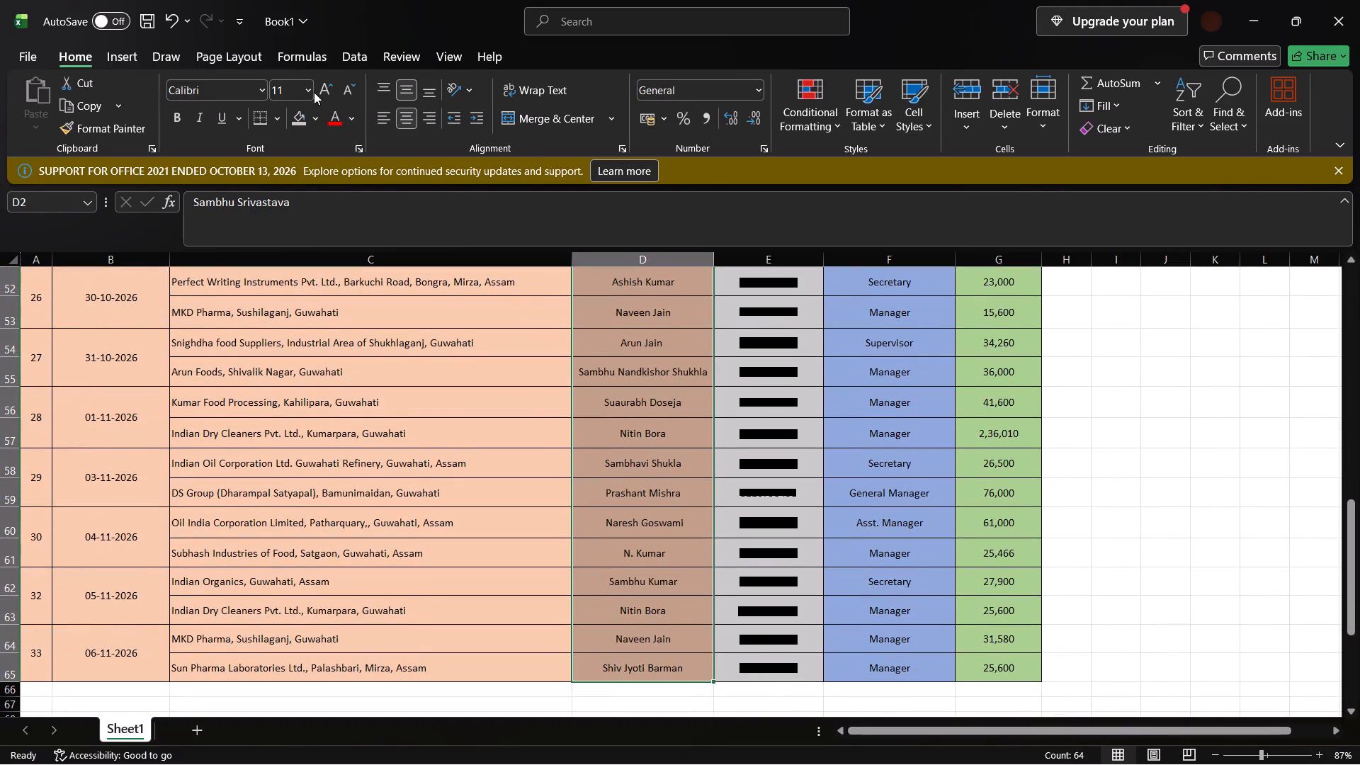
{"action": "left_click", "coordinate": [314, 119]}
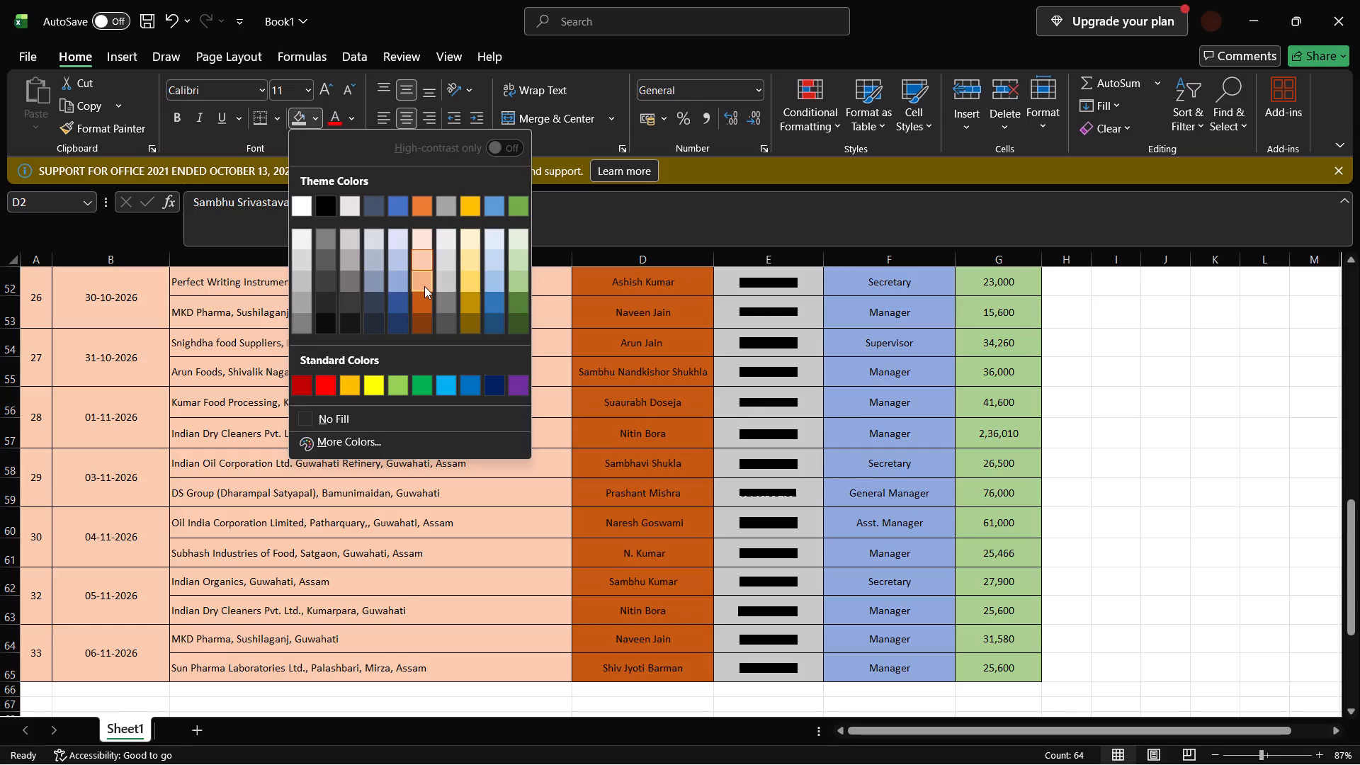
{"action": "left_click", "coordinate": [517, 302]}
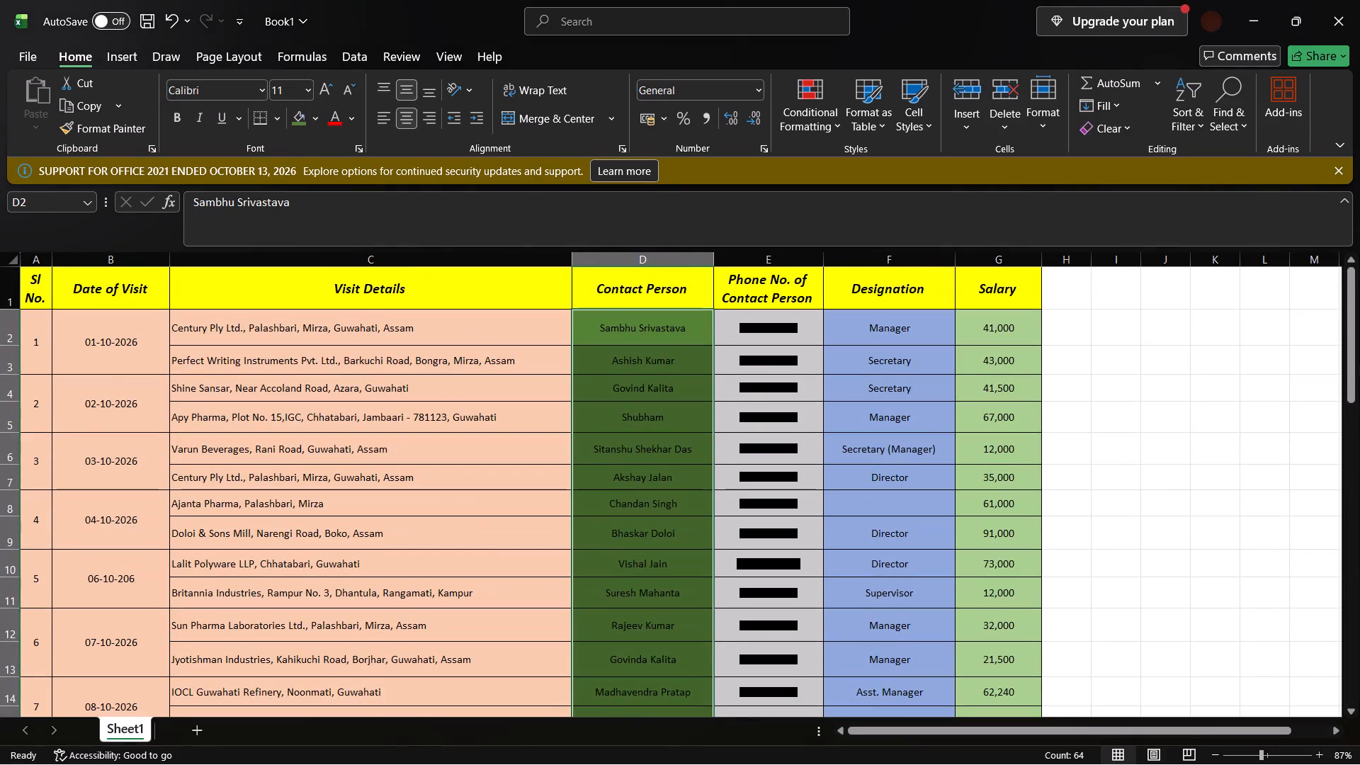
Fill the Date of Visit cells B2:B65 with yellow from the standard colours.
{"action": "left_click_drag", "start_coordinate": [113, 333], "coordinate": [87, 679]}
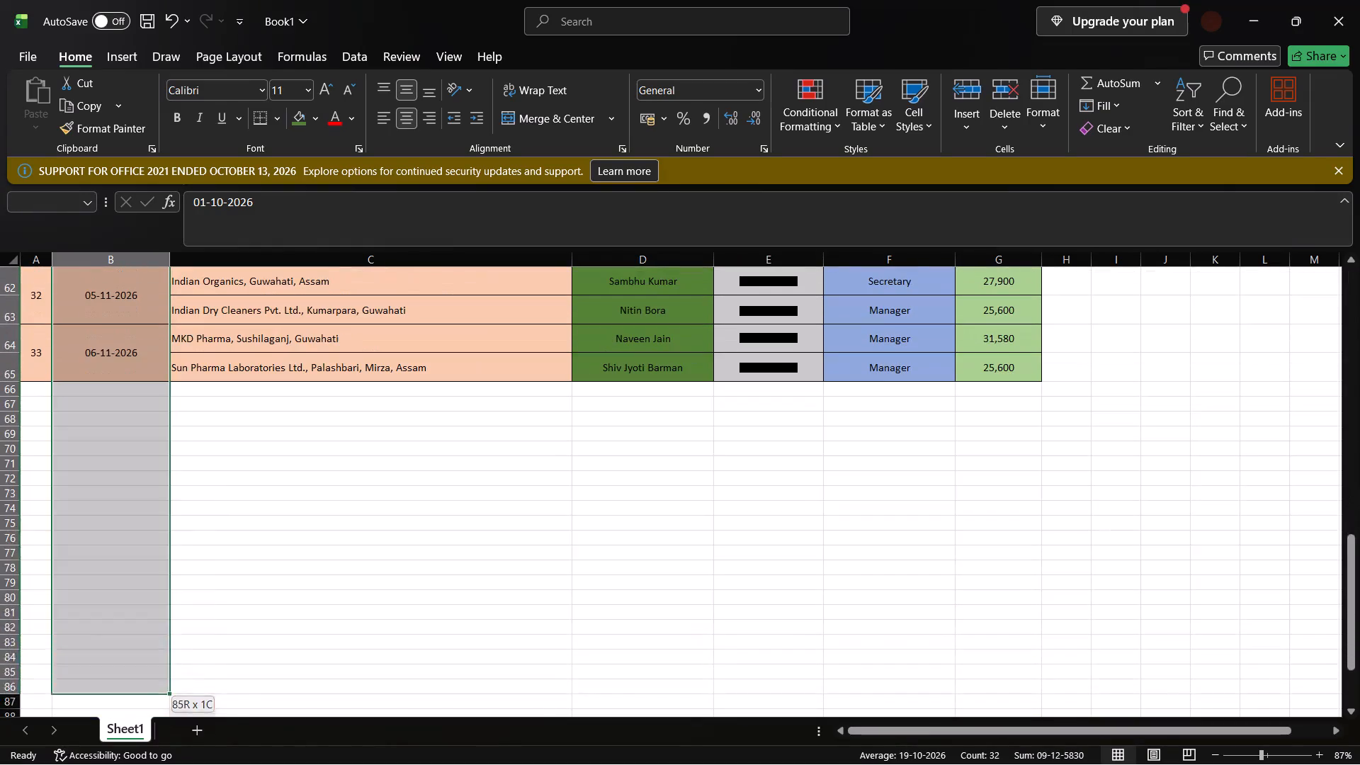
{"action": "left_click_drag", "start_coordinate": [87, 679], "coordinate": [98, 352]}
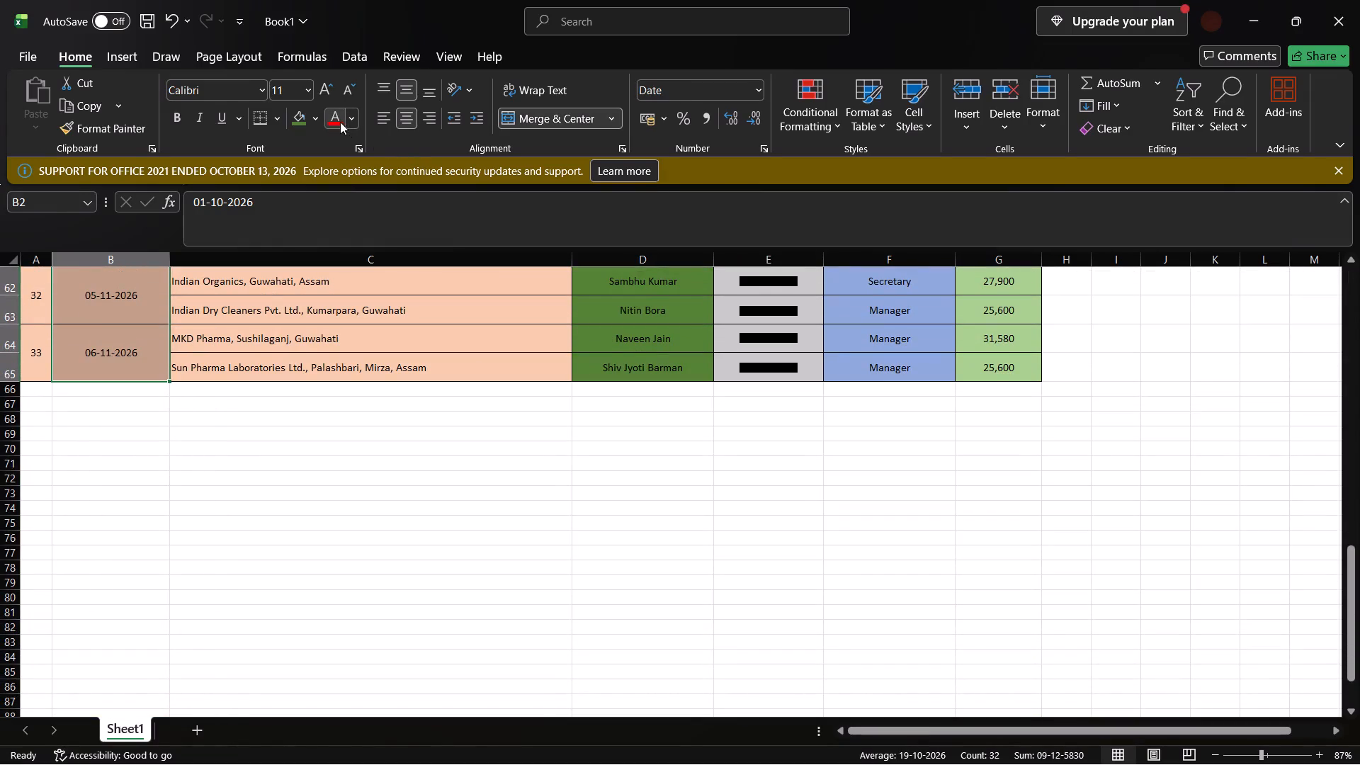
{"action": "left_click", "coordinate": [314, 115]}
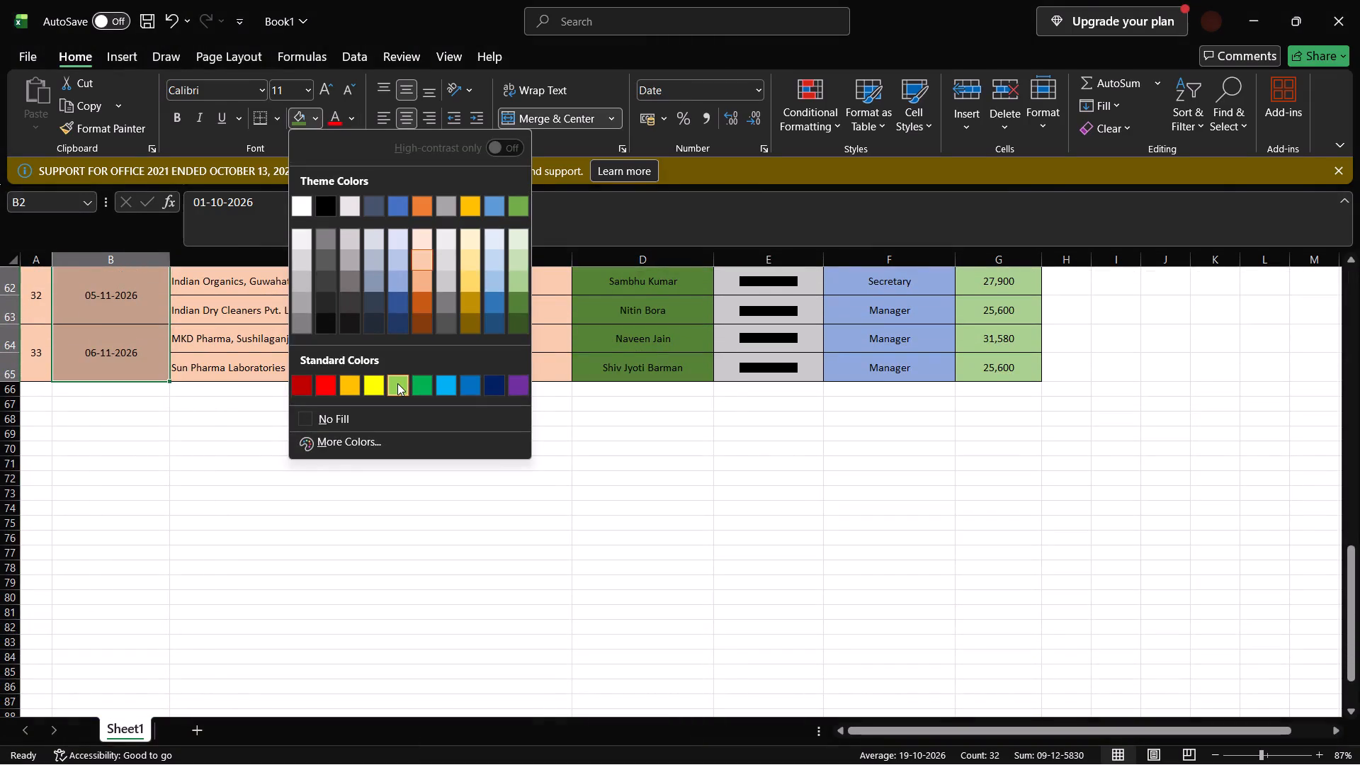
{"action": "left_click", "coordinate": [368, 387]}
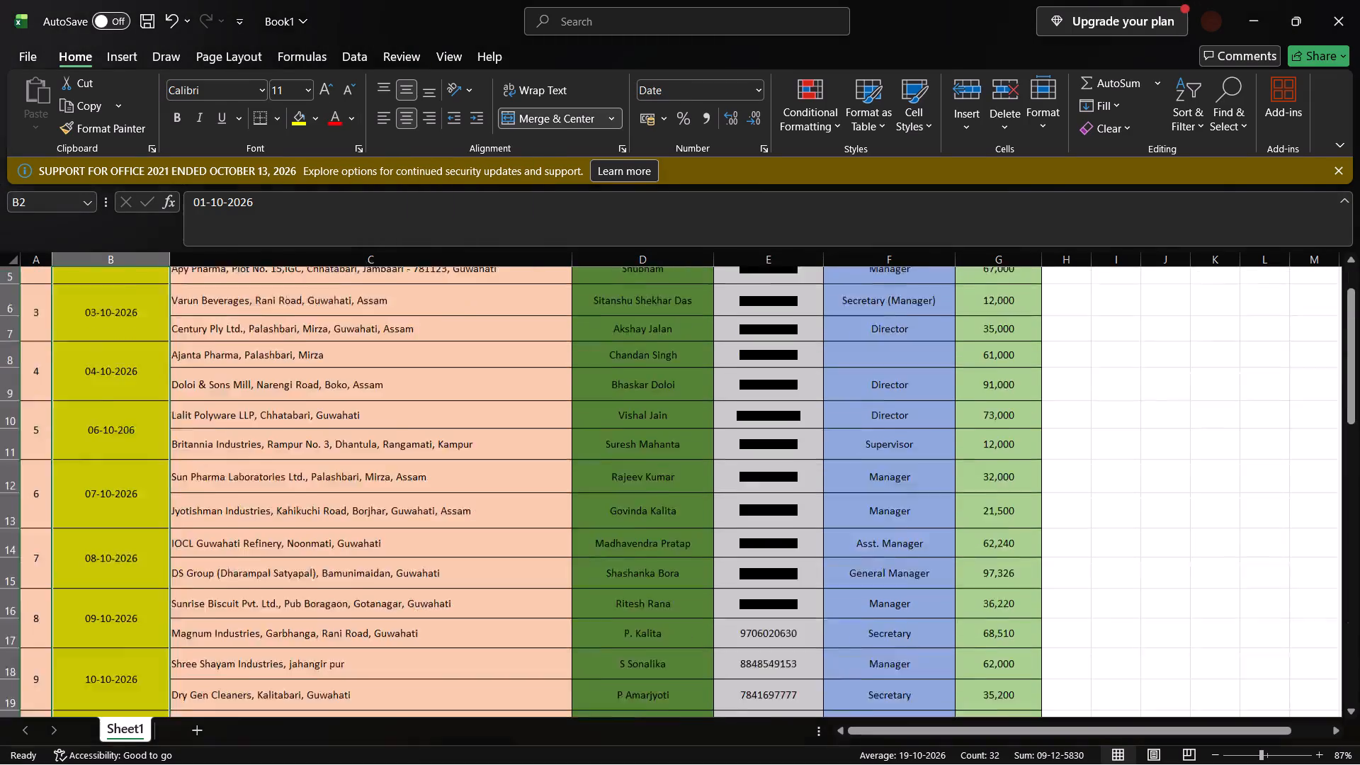
Fill the serial number cells A2:A65 with light gray from the theme colours.
{"action": "left_click_drag", "start_coordinate": [37, 331], "coordinate": [15, 764]}
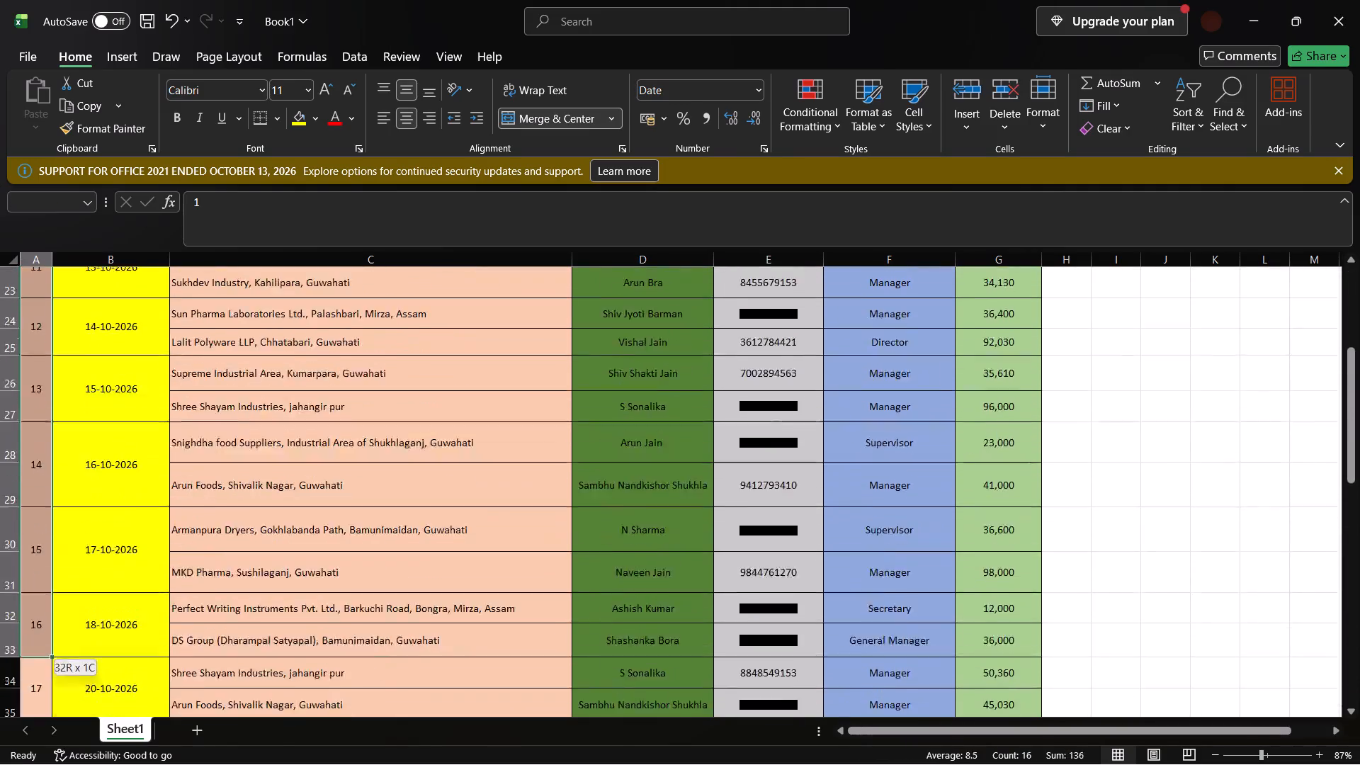
{"action": "left_click_drag", "start_coordinate": [15, 764], "coordinate": [28, 659]}
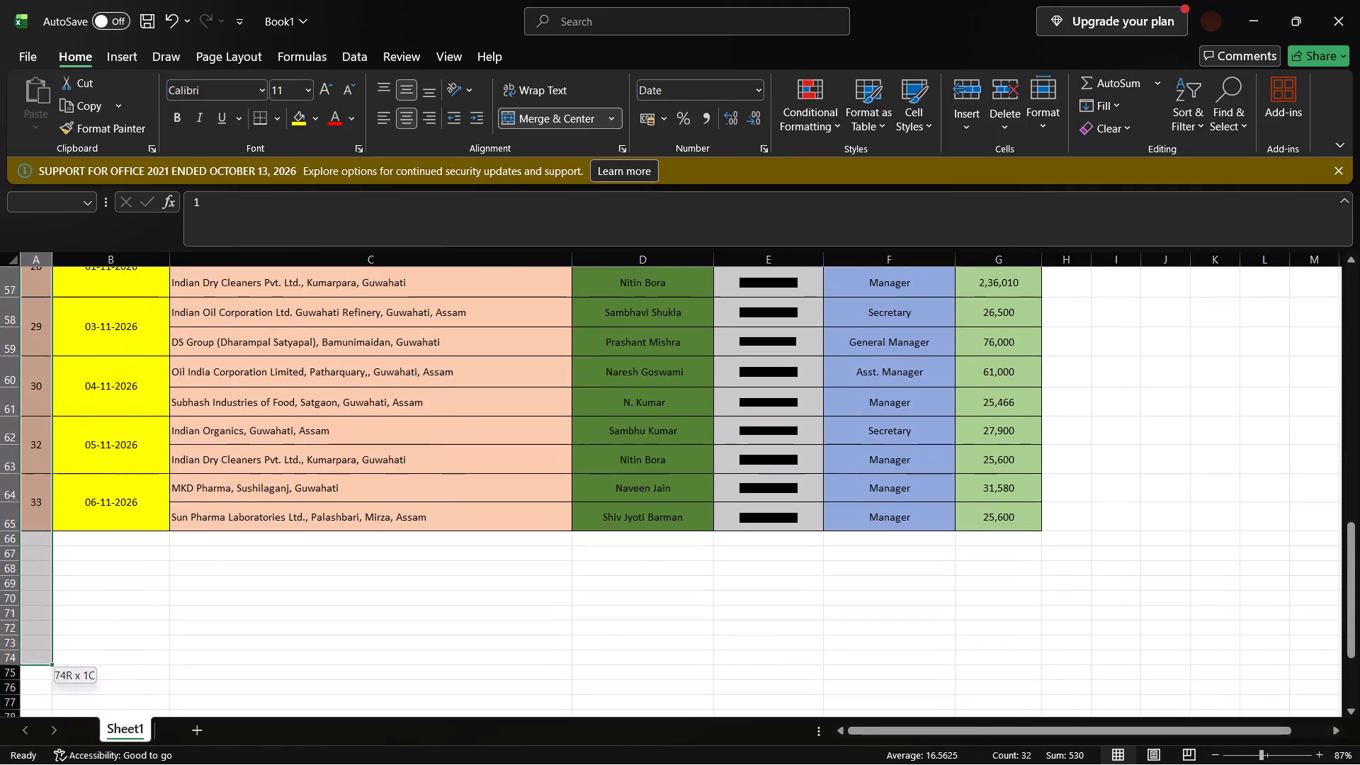
{"action": "left_click_drag", "start_coordinate": [28, 659], "coordinate": [35, 514]}
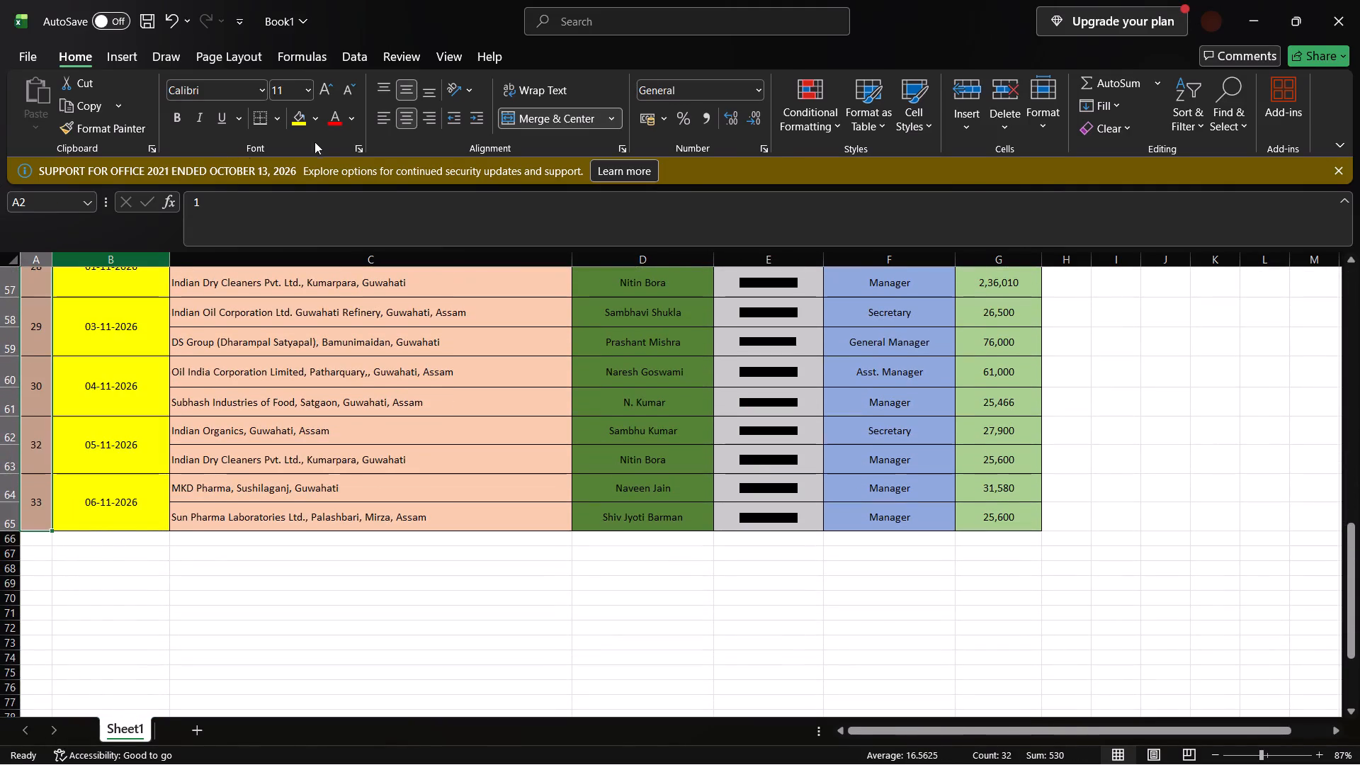
{"action": "left_click", "coordinate": [310, 118]}
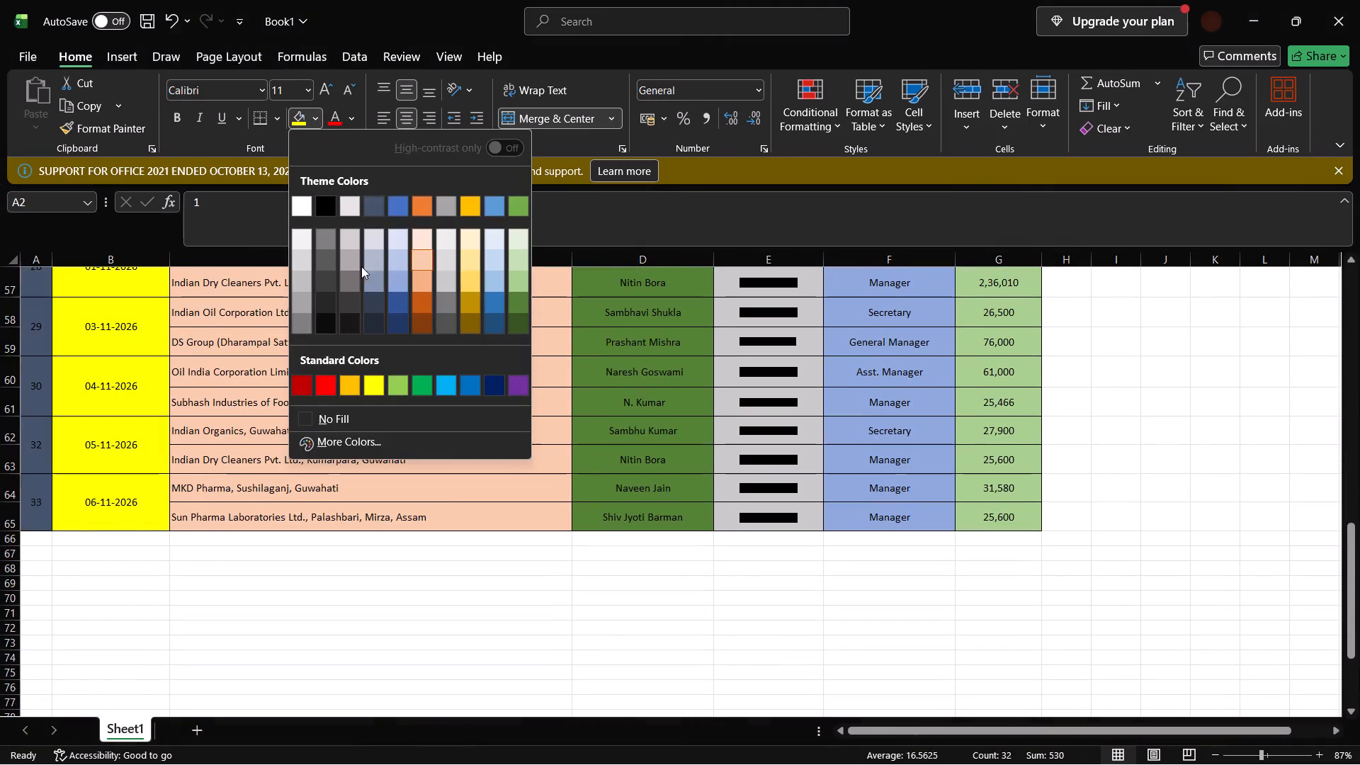
{"action": "left_click", "coordinate": [335, 278]}
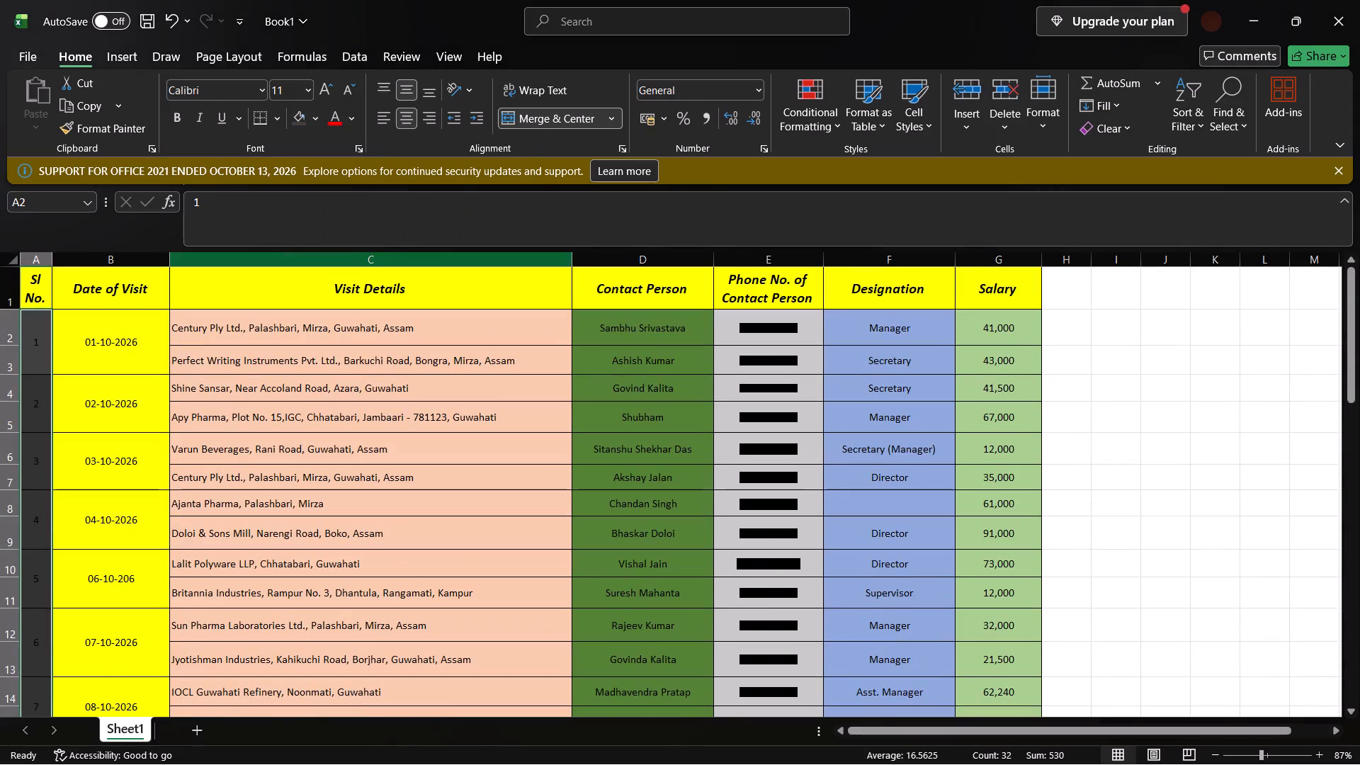
{"action": "left_click", "coordinate": [316, 118]}
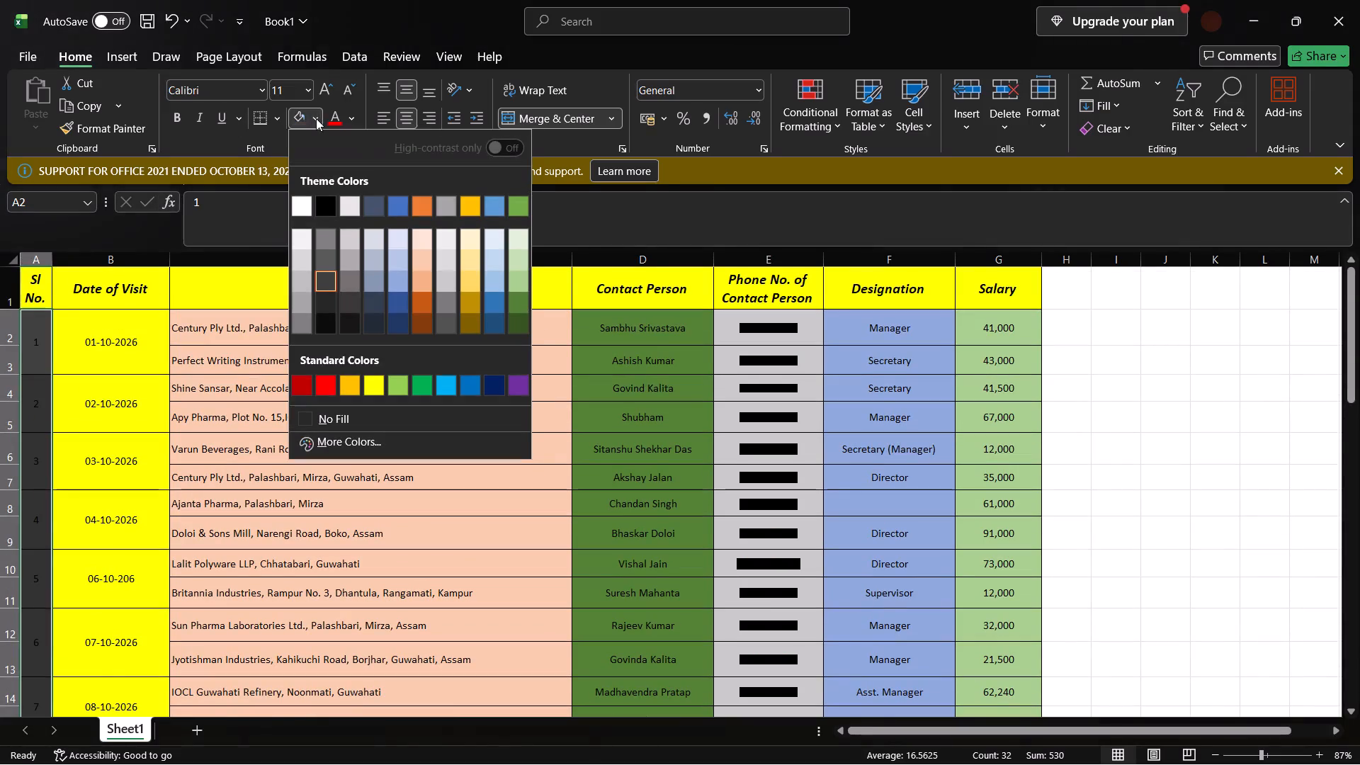
{"action": "left_click", "coordinate": [452, 277]}
{"action": "left_click", "coordinate": [588, 514]}
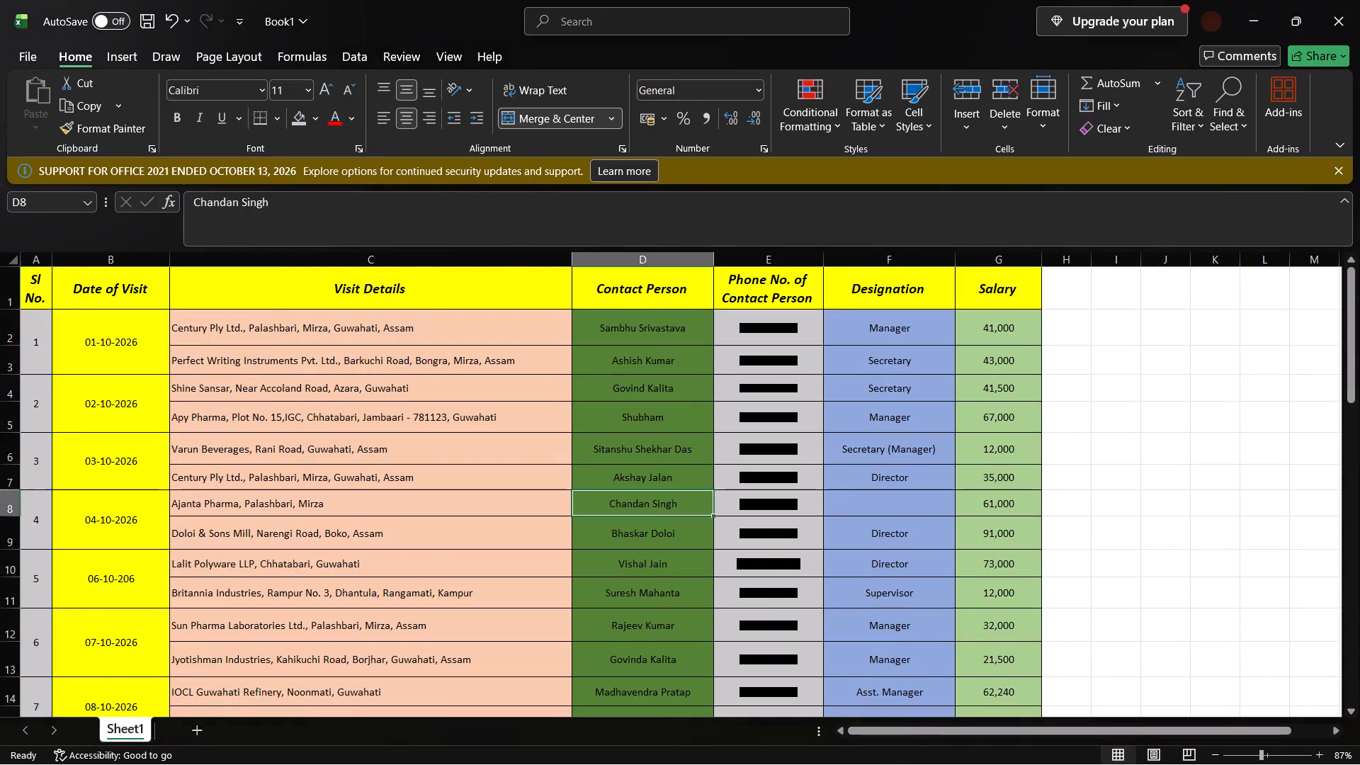
Enter Manager in the blank Designation cell F8 of the Ajanta Pharma row.
{"action": "scroll", "coordinate": [588, 514], "scroll_direction": "down", "scroll_amount": 8}
{"action": "scroll", "coordinate": [588, 514], "scroll_direction": "up", "scroll_amount": 2}
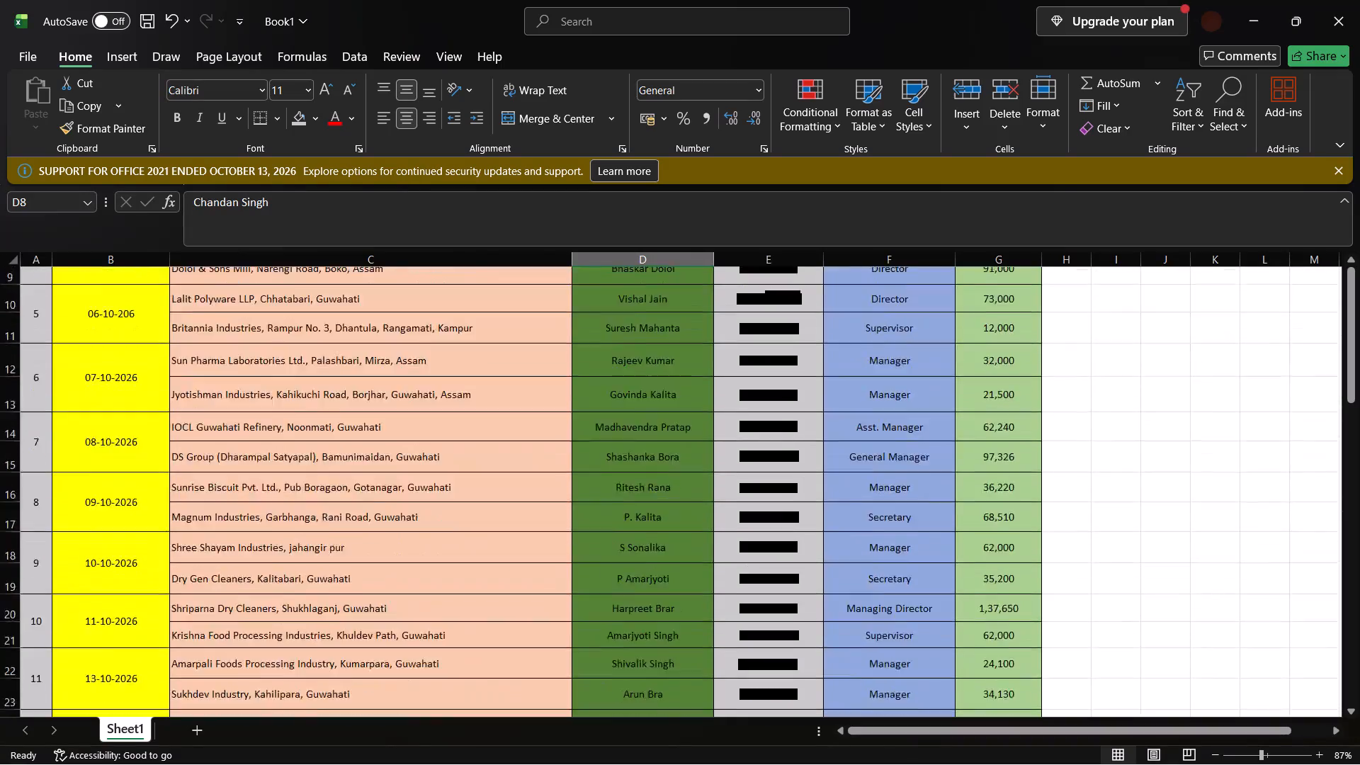
{"action": "scroll", "coordinate": [588, 514], "scroll_direction": "up", "scroll_amount": 1}
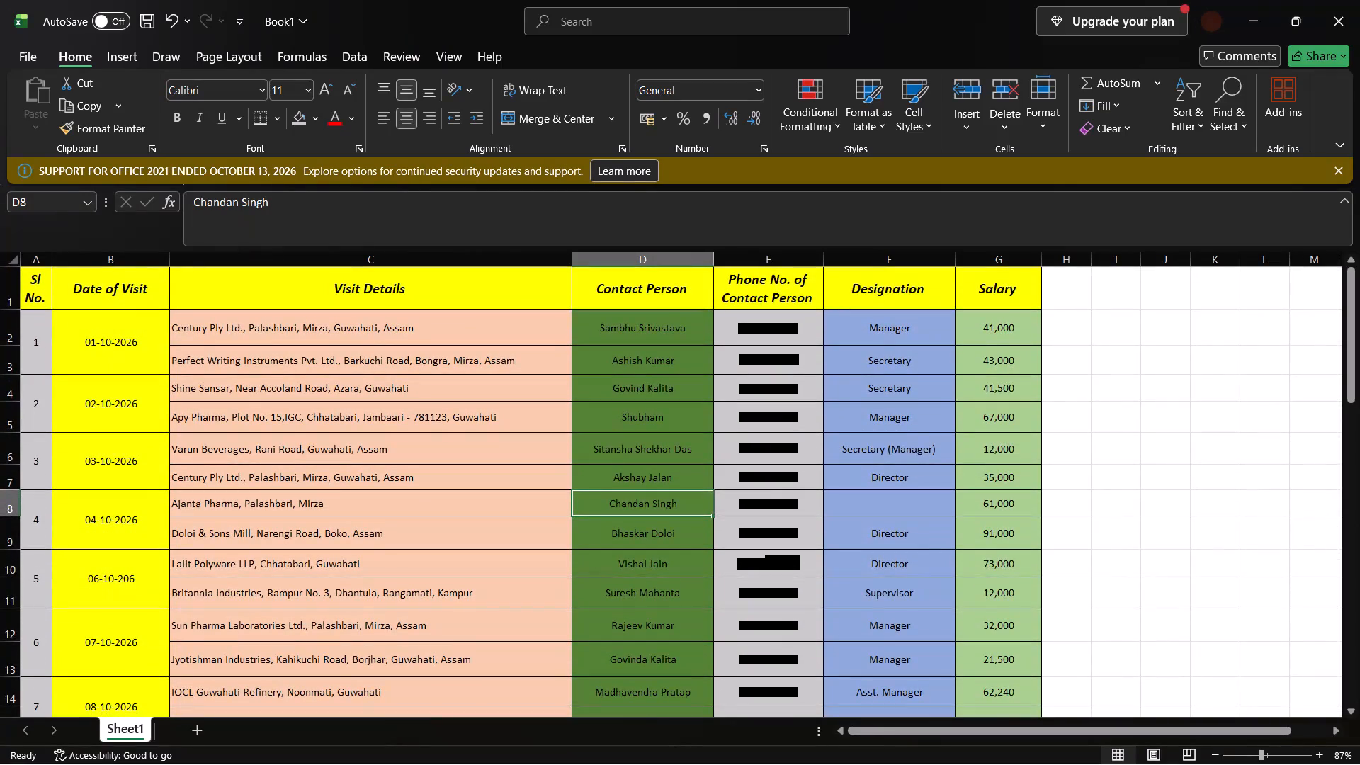
{"action": "scroll", "coordinate": [611, 481], "scroll_direction": "down", "scroll_amount": 1}
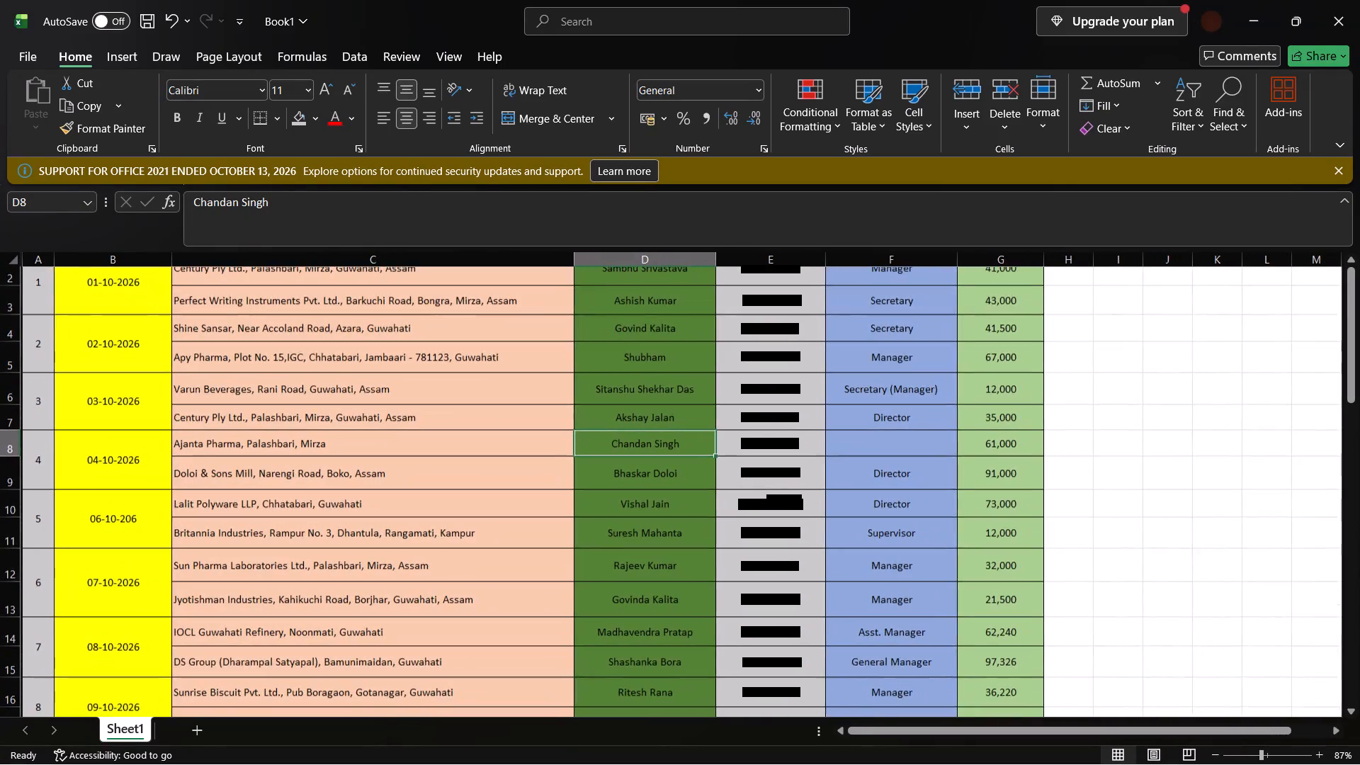
{"action": "left_click", "coordinate": [878, 465]}
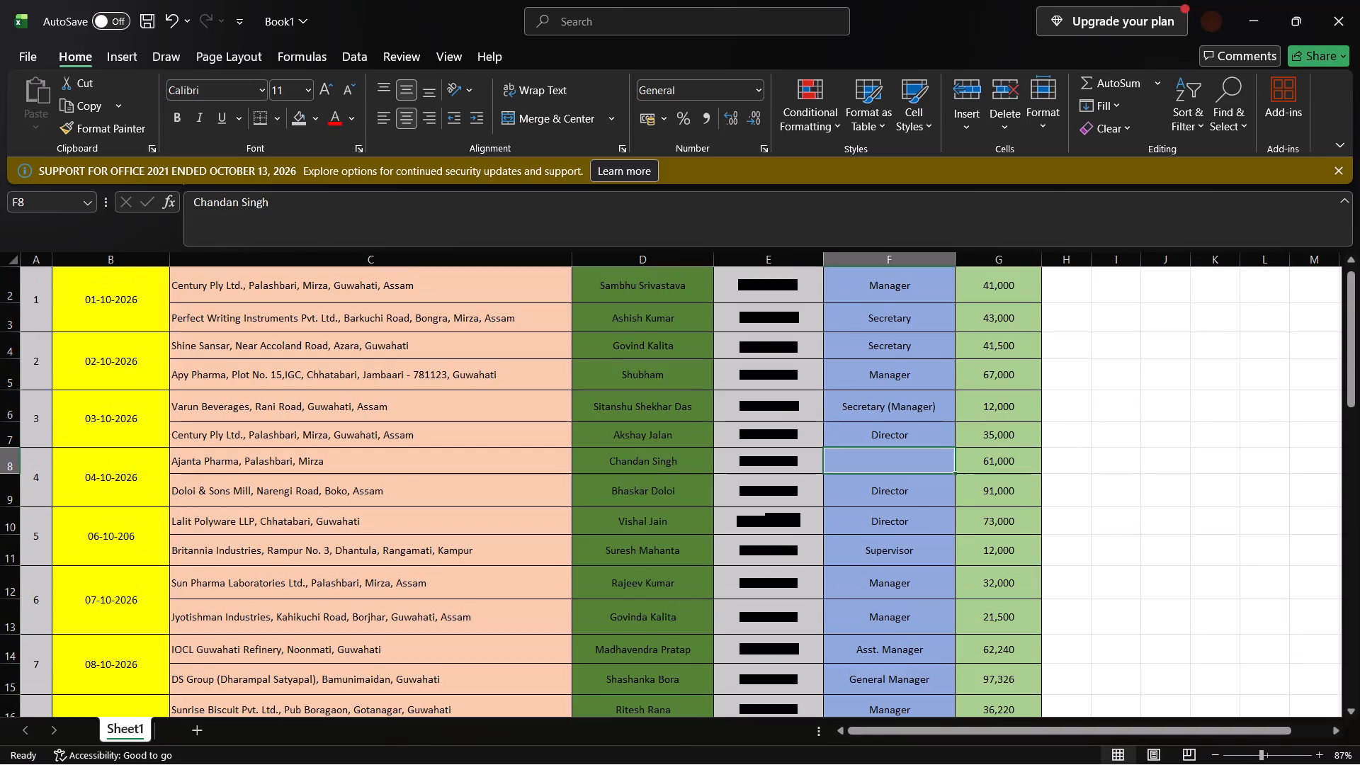
{"action": "type", "text": "Sup"}
{"action": "key", "text": "BackSpace"}
{"action": "key", "text": "BackSpace"}
{"action": "key", "text": "BackSpace"}
{"action": "key", "text": "BackSpace"}
{"action": "type", "text": "Manaher"}
{"action": "key", "text": "BackSpace"}
{"action": "key", "text": "BackSpace"}
{"action": "key", "text": "BackSpace"}
{"action": "key", "text": "BackSpace"}
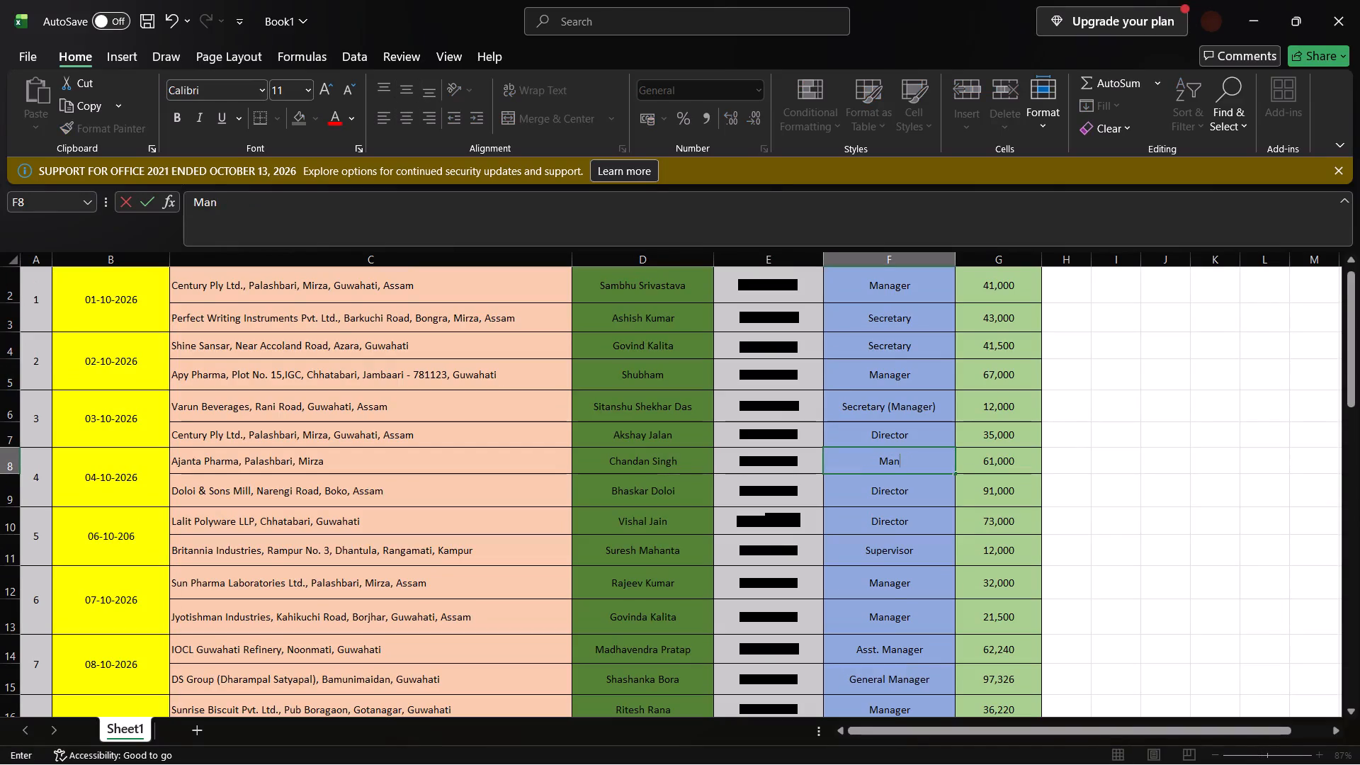
{"action": "type", "text": "ager"}
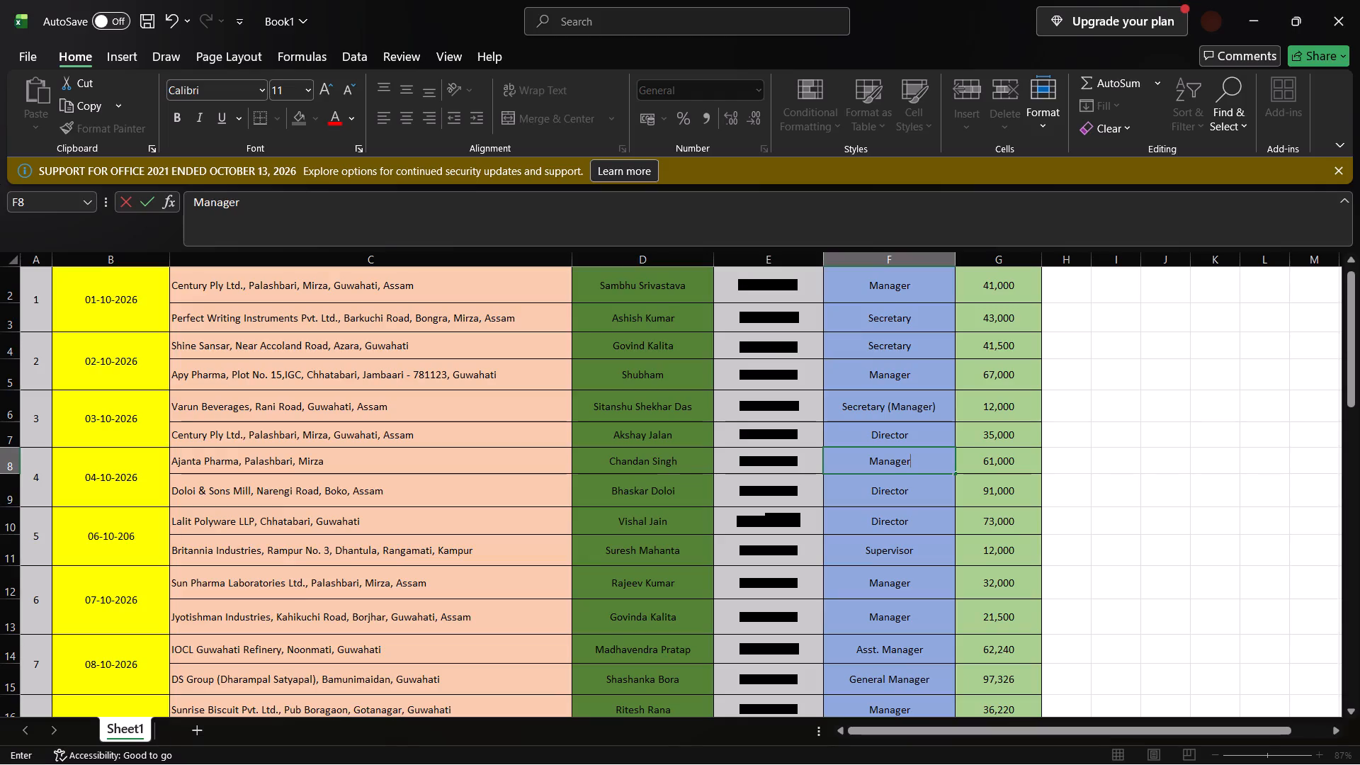
{"action": "scroll", "coordinate": [878, 465], "scroll_direction": "down", "scroll_amount": 4}
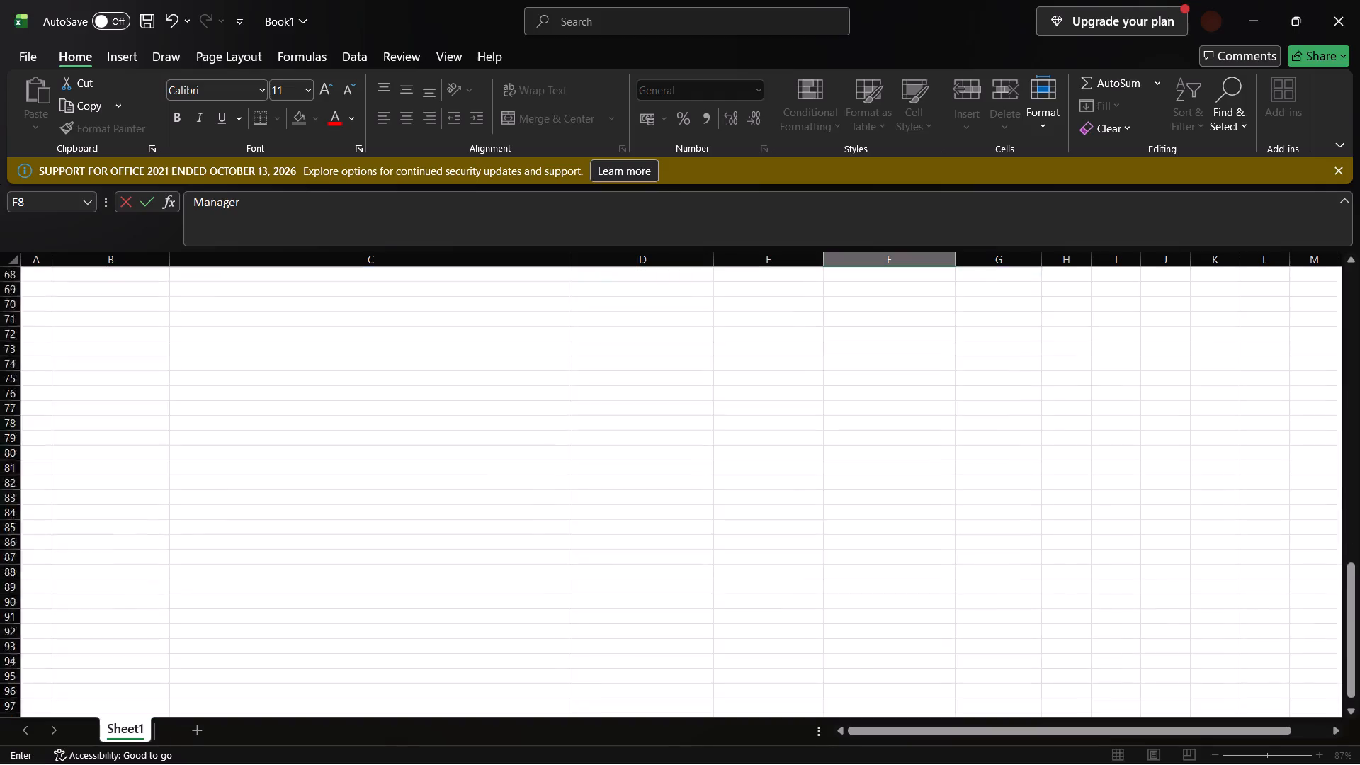
{"action": "scroll", "coordinate": [878, 465], "scroll_direction": "down", "scroll_amount": 2}
{"action": "scroll", "coordinate": [878, 465], "scroll_direction": "up", "scroll_amount": 12}
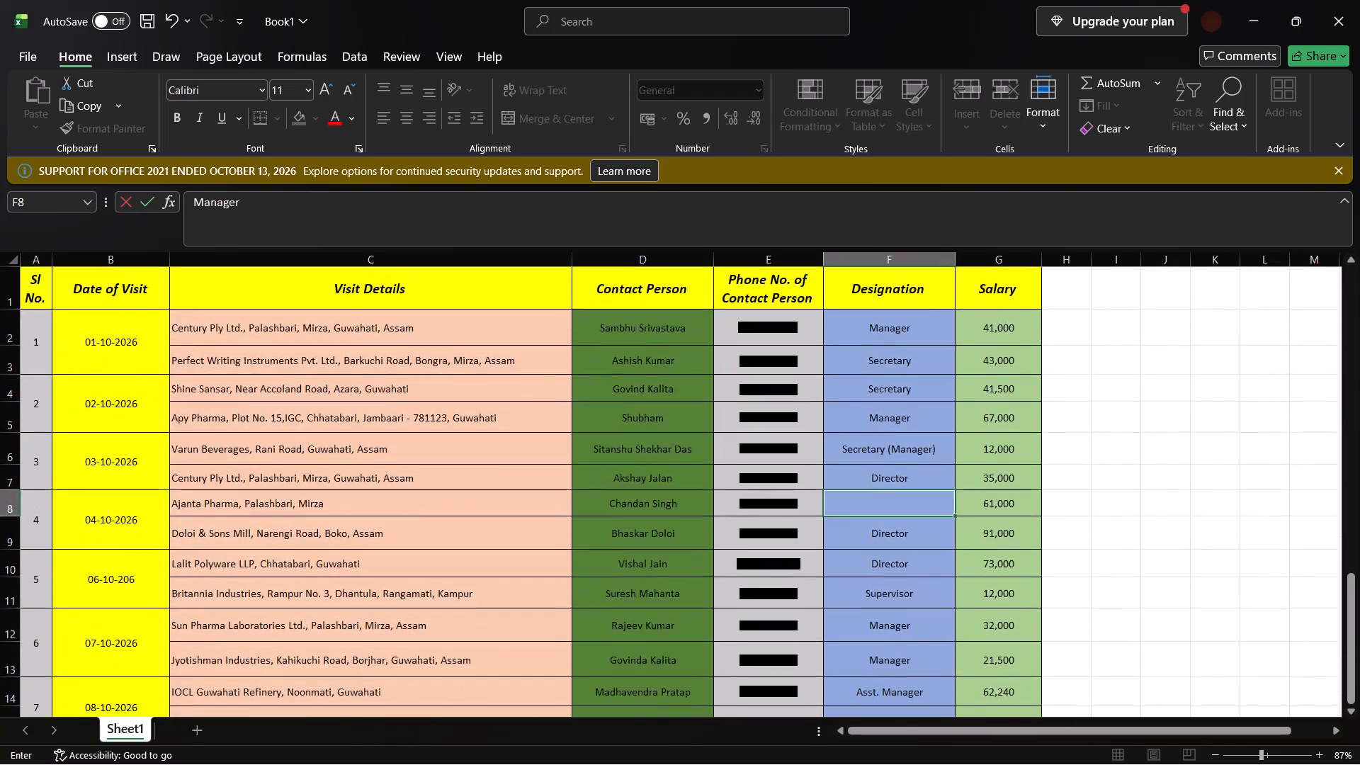
{"action": "left_click", "coordinate": [1151, 575]}
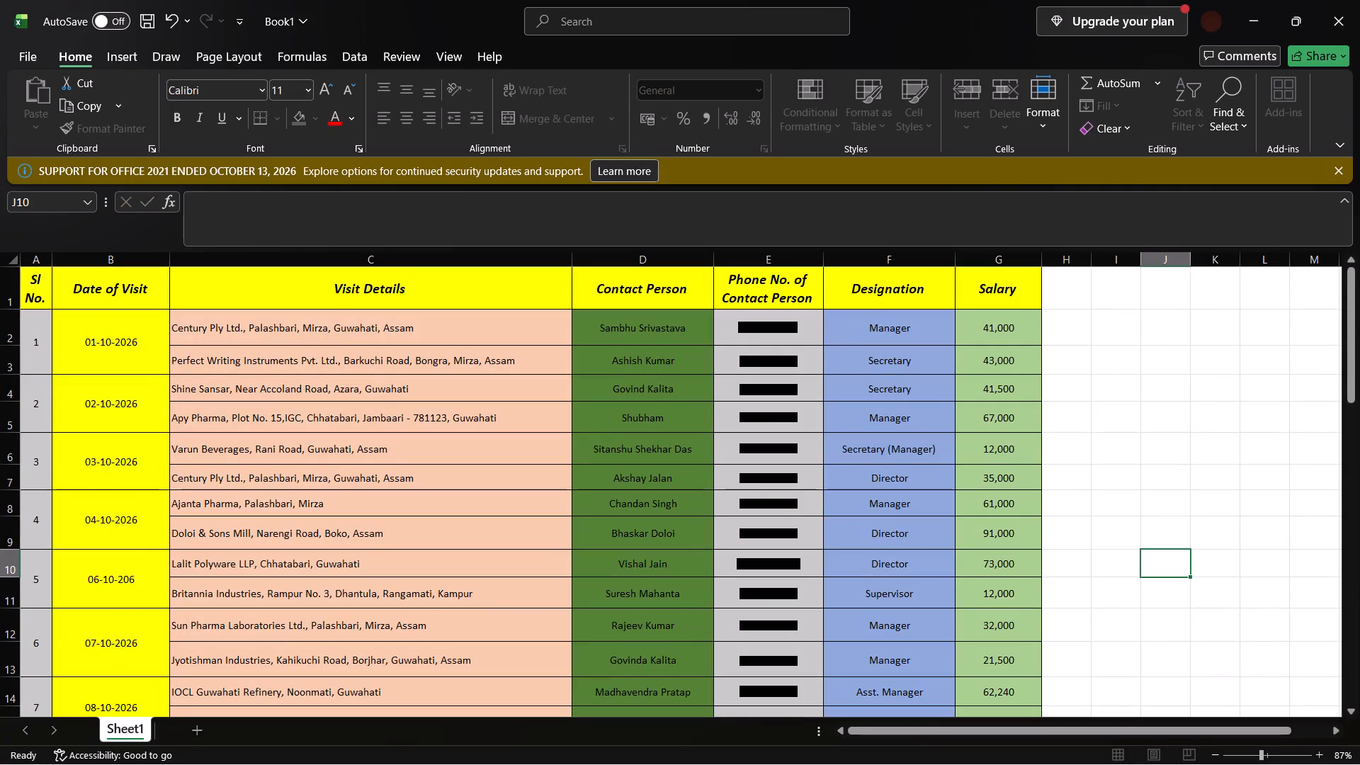
Save the Book1 workbook.
{"action": "left_click", "coordinate": [149, 19]}
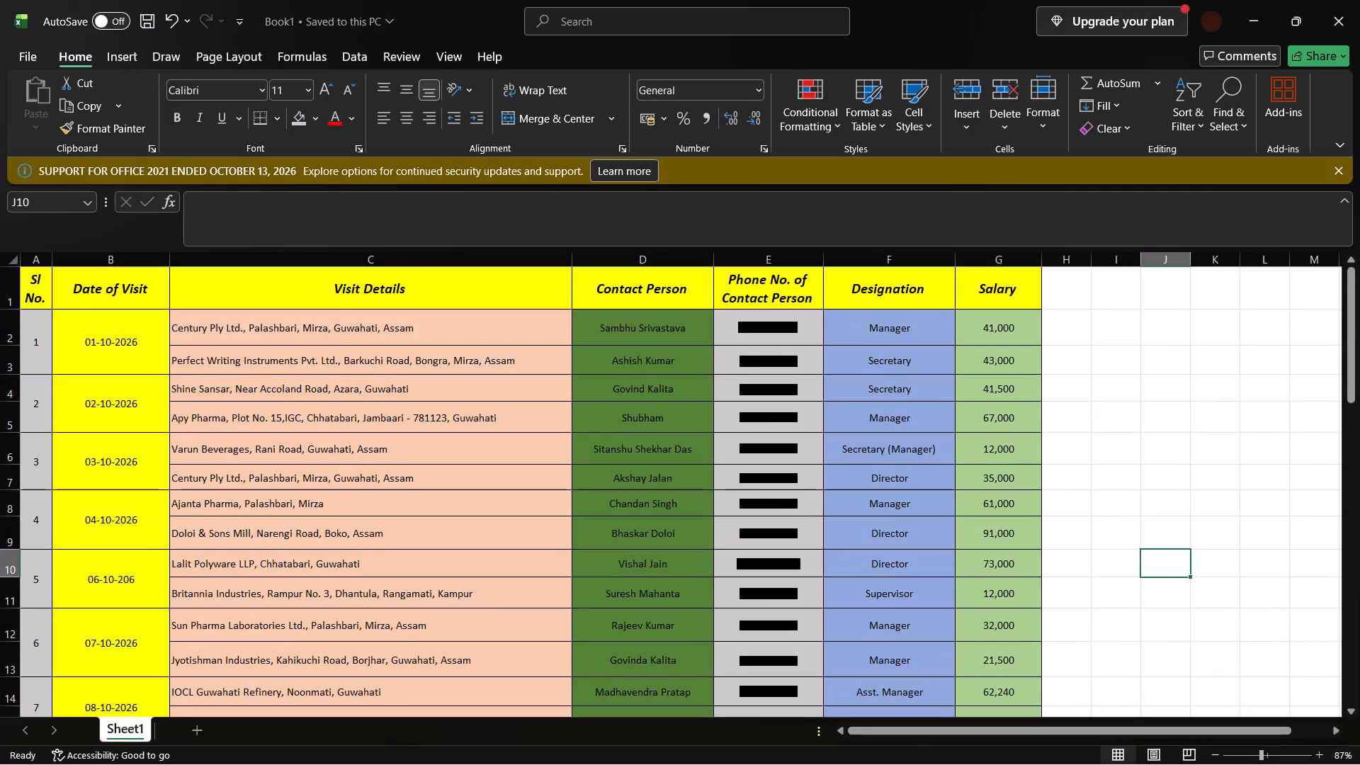
Select the Salary amounts G2:G65 to check their sum.
{"action": "scroll", "coordinate": [1084, 386], "scroll_direction": "down", "scroll_amount": 8}
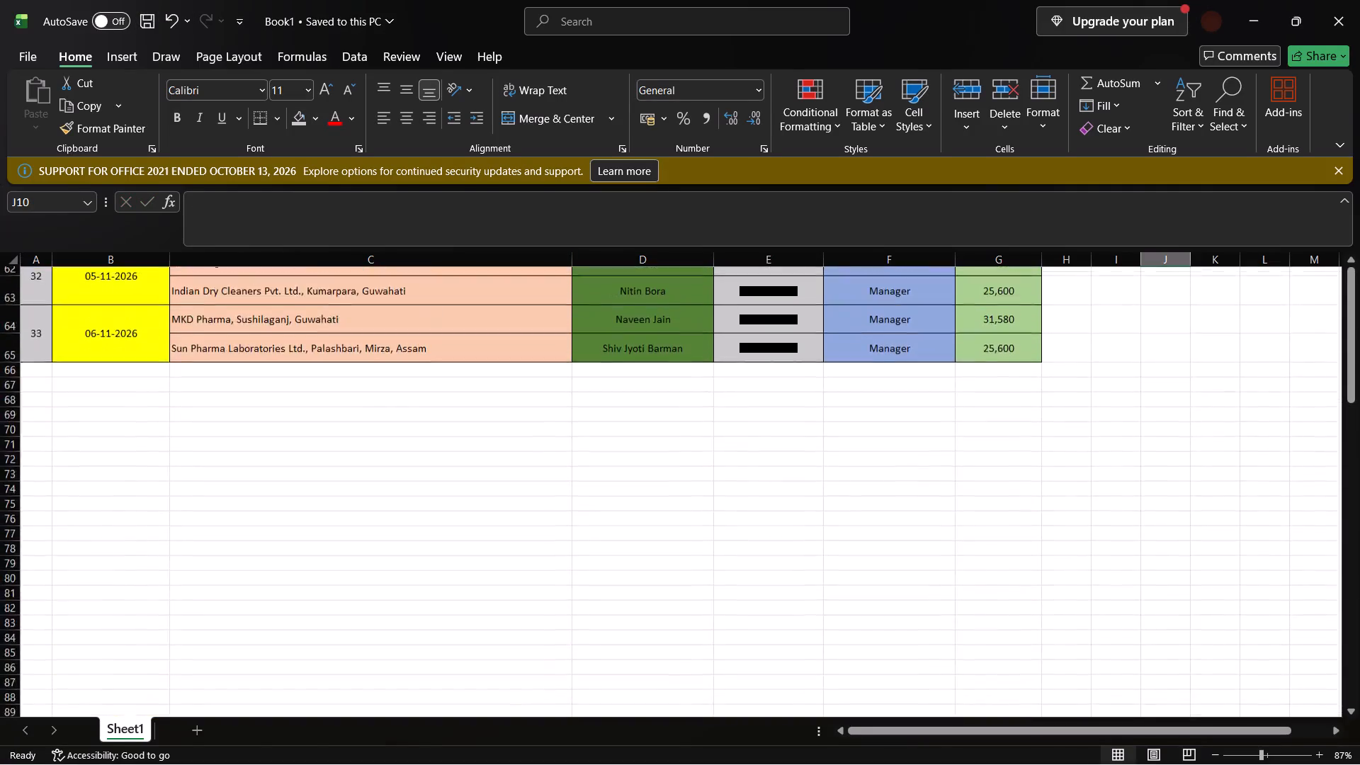
{"action": "left_click_drag", "start_coordinate": [997, 496], "coordinate": [972, 217]}
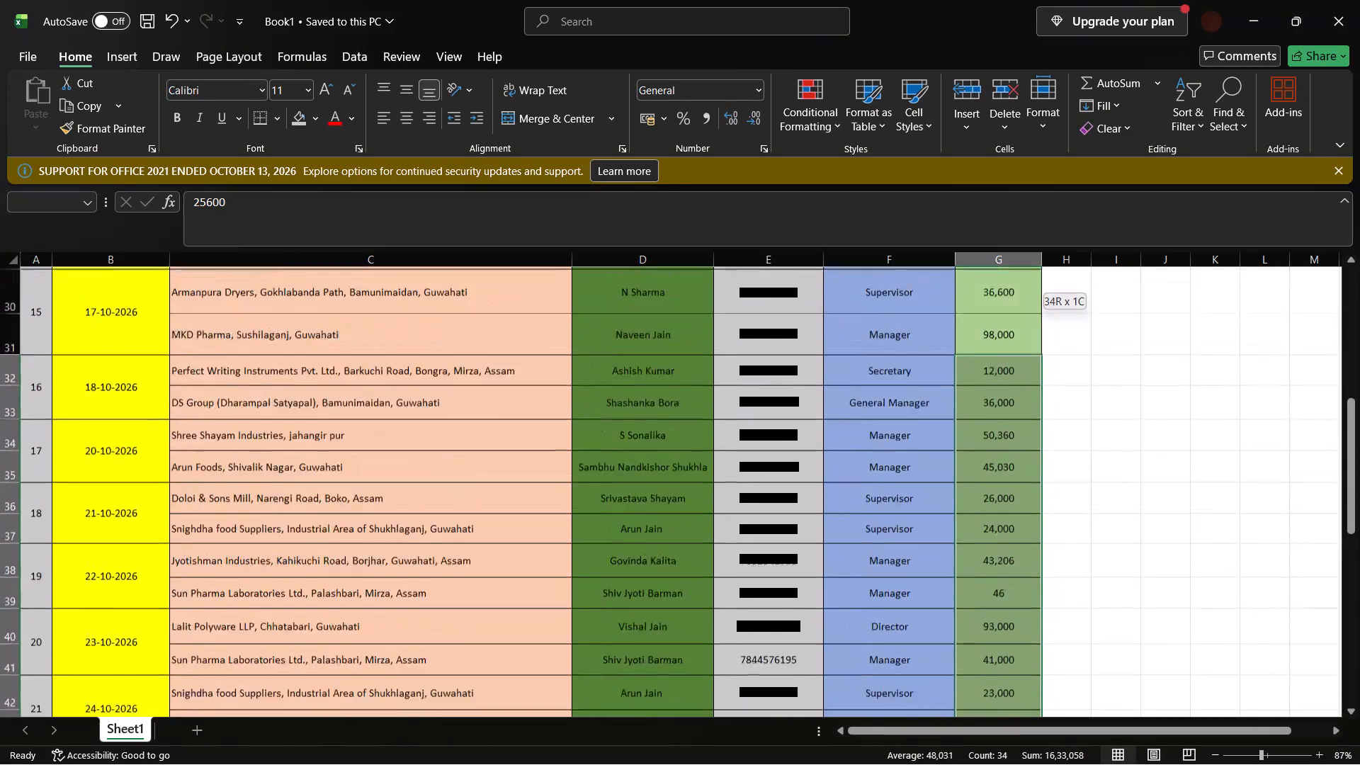
{"action": "left_click_drag", "start_coordinate": [972, 217], "coordinate": [1015, 121]}
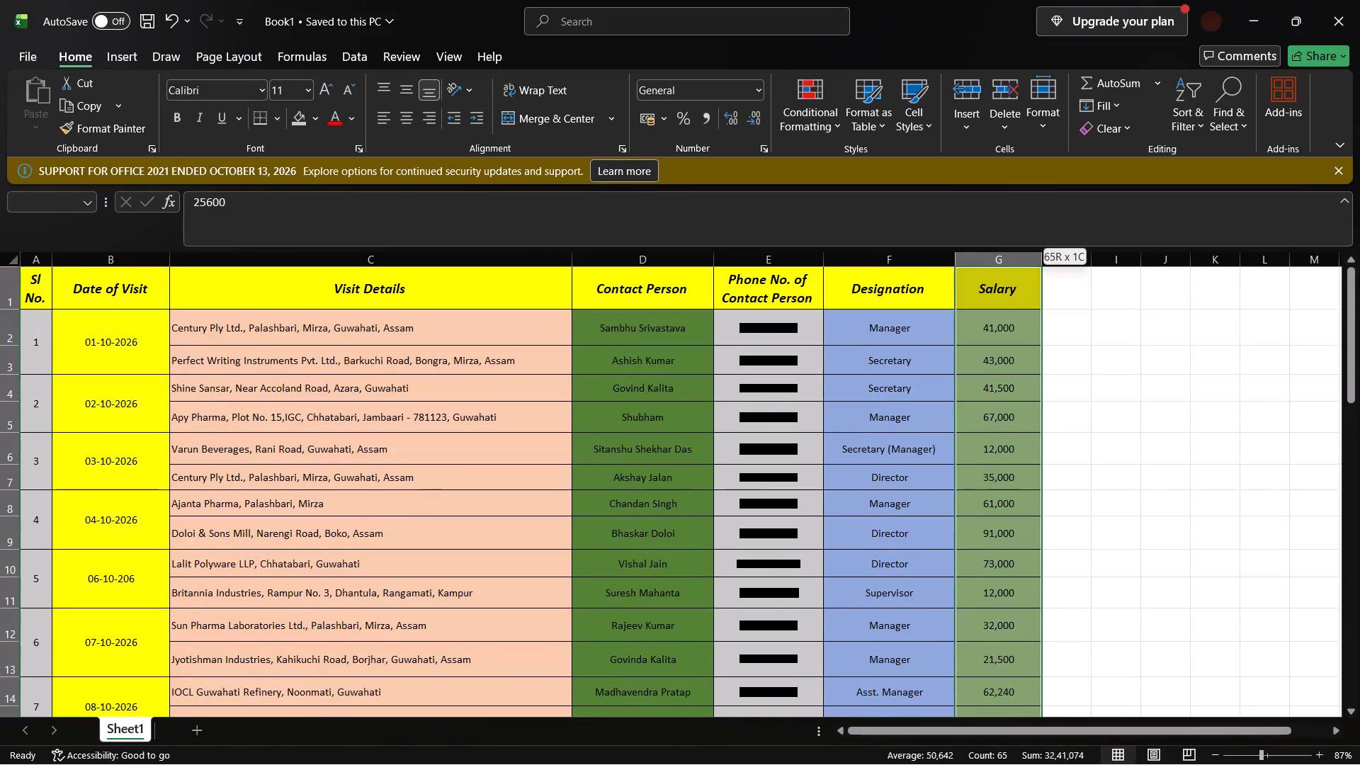
{"action": "left_click_drag", "start_coordinate": [1015, 121], "coordinate": [995, 341]}
{"action": "scroll", "coordinate": [995, 341], "scroll_direction": "down", "scroll_amount": 3}
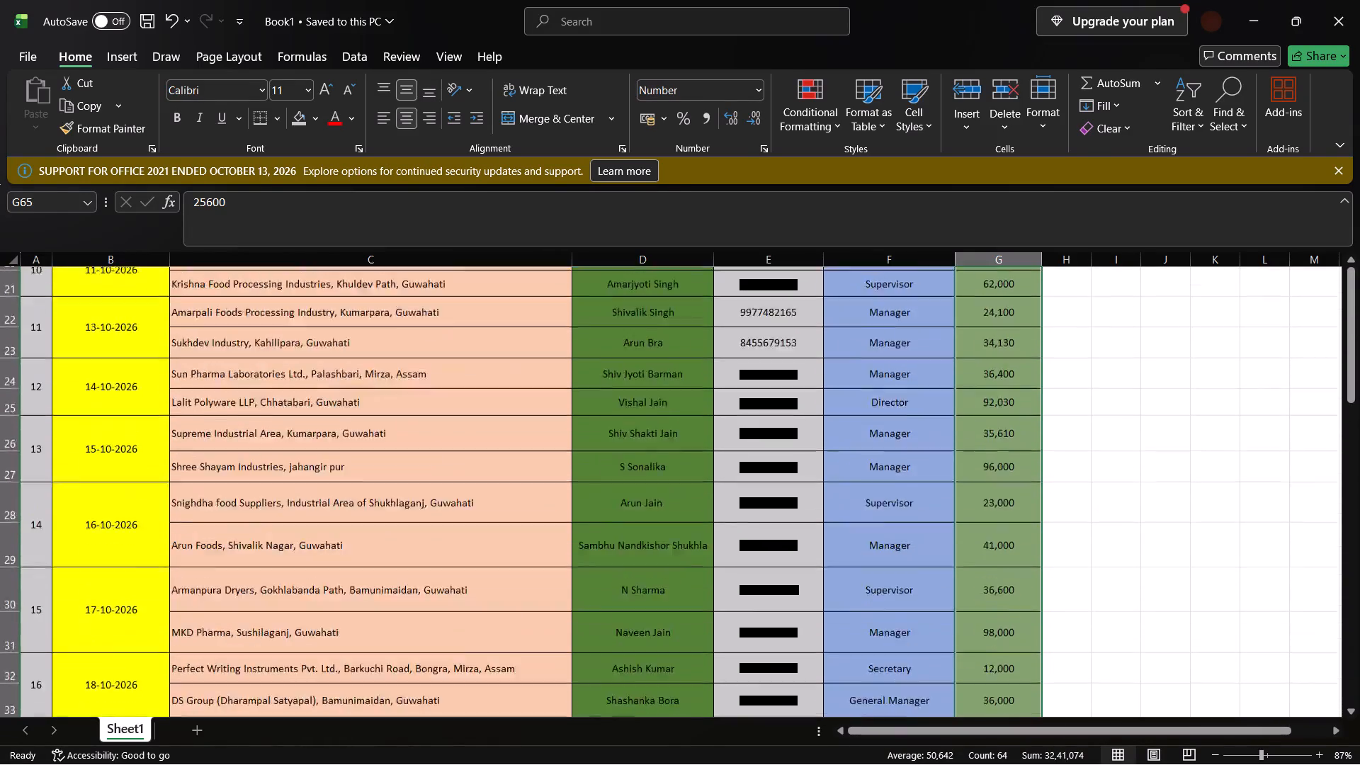
{"action": "scroll", "coordinate": [995, 341], "scroll_direction": "down", "scroll_amount": 2}
{"action": "scroll", "coordinate": [995, 341], "scroll_direction": "up", "scroll_amount": 1}
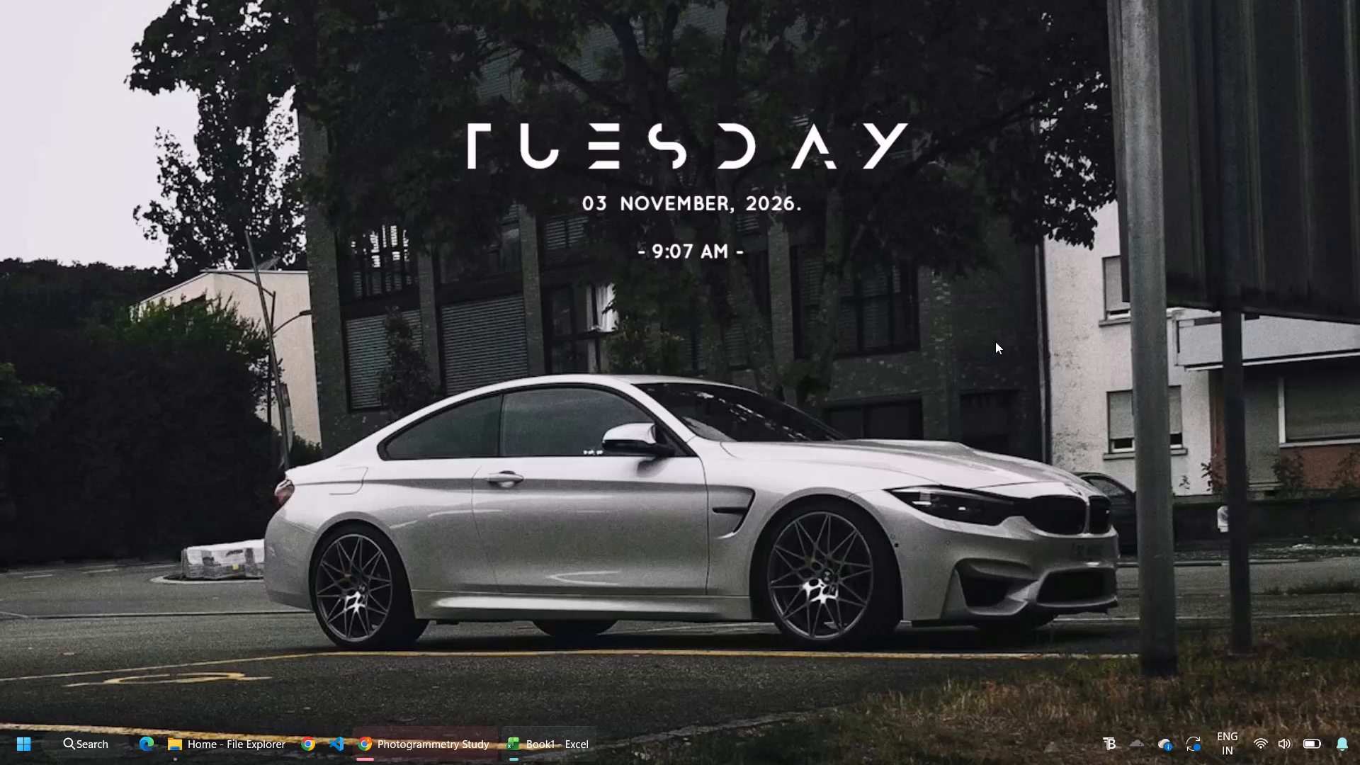
Close the Photogrammetry Study browser window and switch back to the Book1 workbook in Excel.
{"action": "left_click", "coordinate": [550, 745]}
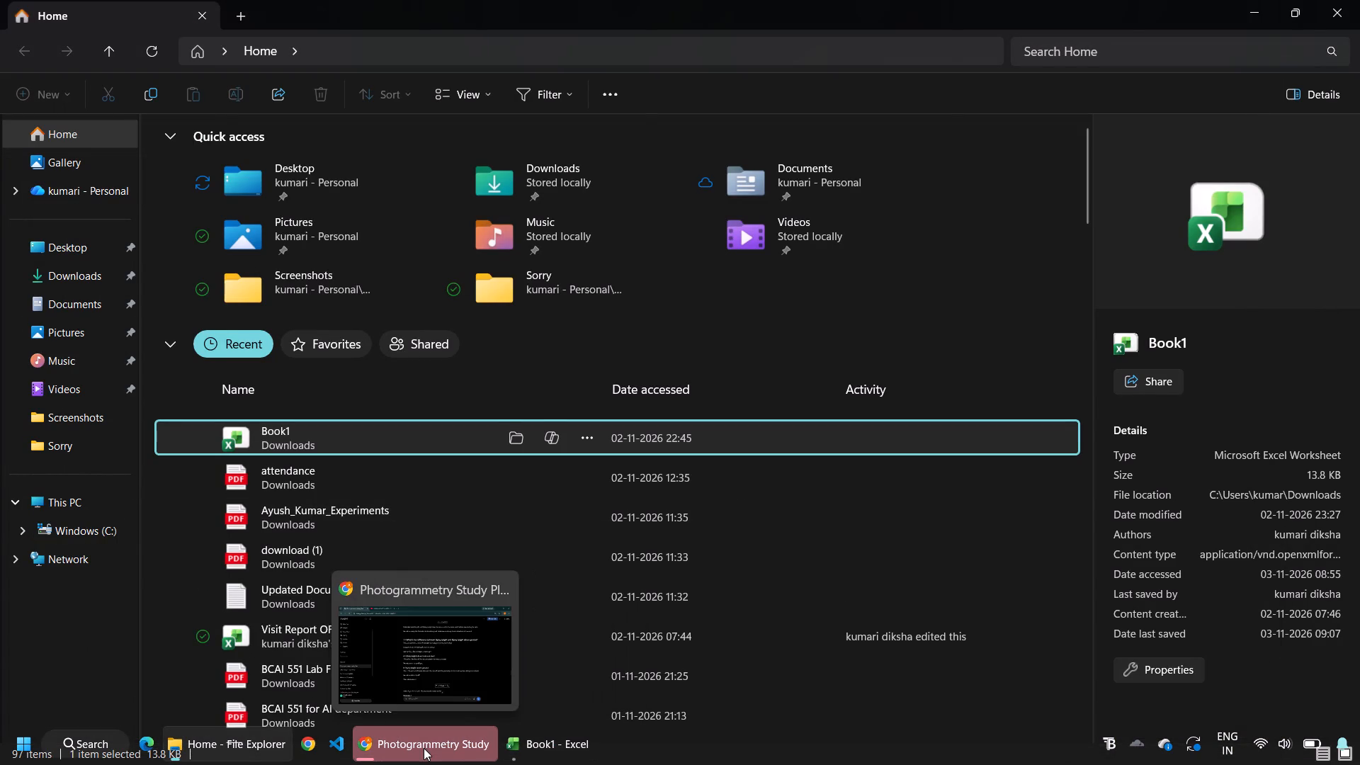
{"action": "left_click", "coordinate": [491, 595]}
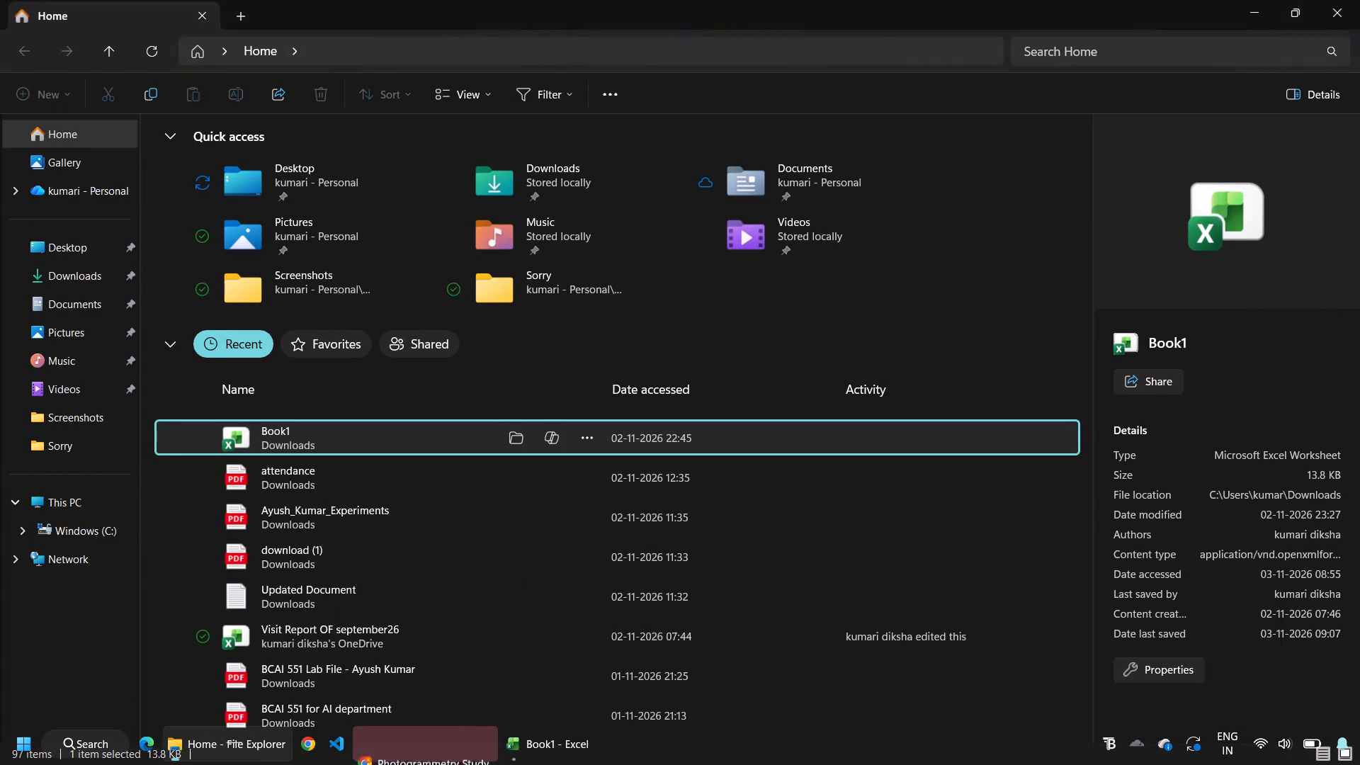
{"action": "left_click", "coordinate": [404, 760]}
Enter the Salary total 32,41,074 in cell G66, directly below the last Salary amount.
{"action": "scroll", "coordinate": [692, 548], "scroll_direction": "up", "scroll_amount": 2}
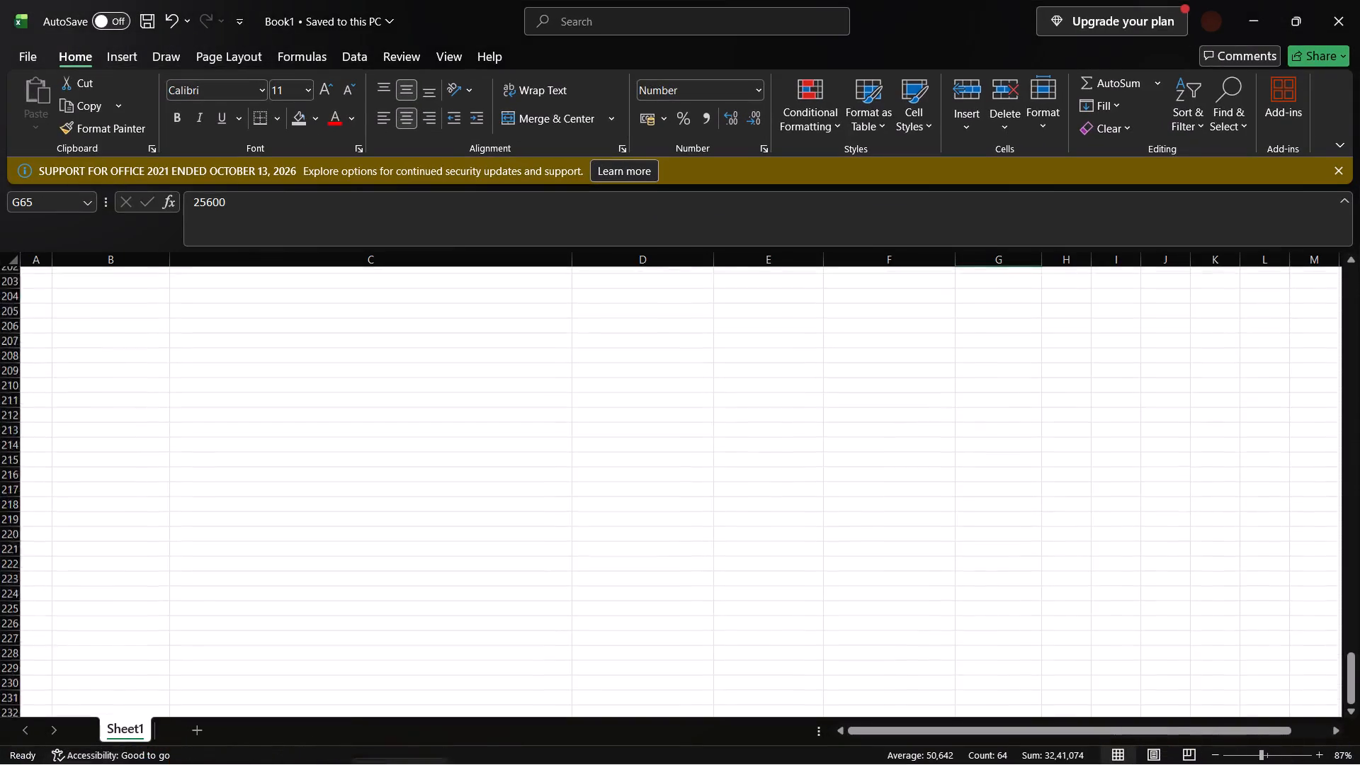
{"action": "scroll", "coordinate": [692, 548], "scroll_direction": "up", "scroll_amount": 4}
{"action": "scroll", "coordinate": [692, 548], "scroll_direction": "down", "scroll_amount": 1}
{"action": "scroll", "coordinate": [692, 548], "scroll_direction": "up", "scroll_amount": 1}
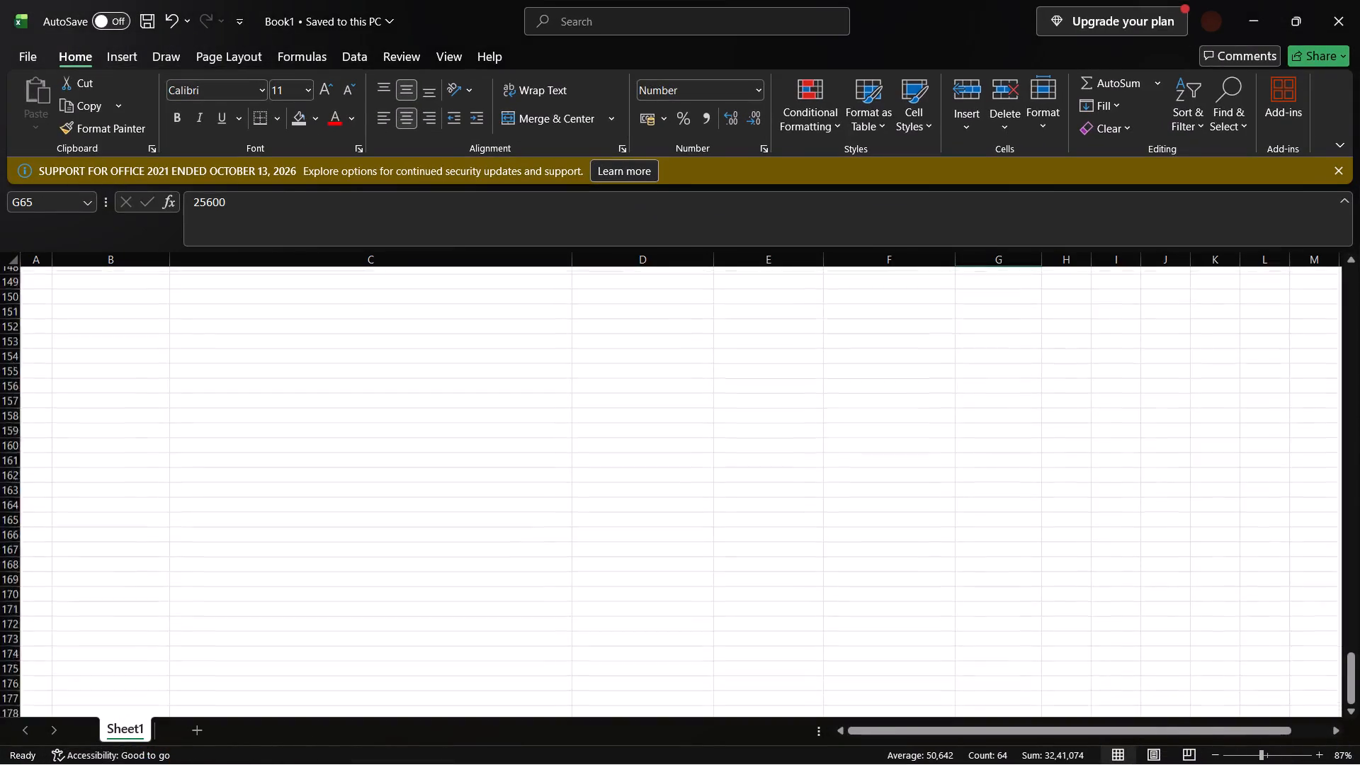
{"action": "scroll", "coordinate": [692, 548], "scroll_direction": "up", "scroll_amount": 1}
{"action": "scroll", "coordinate": [692, 548], "scroll_direction": "down", "scroll_amount": 1}
{"action": "scroll", "coordinate": [692, 548], "scroll_direction": "up", "scroll_amount": 2}
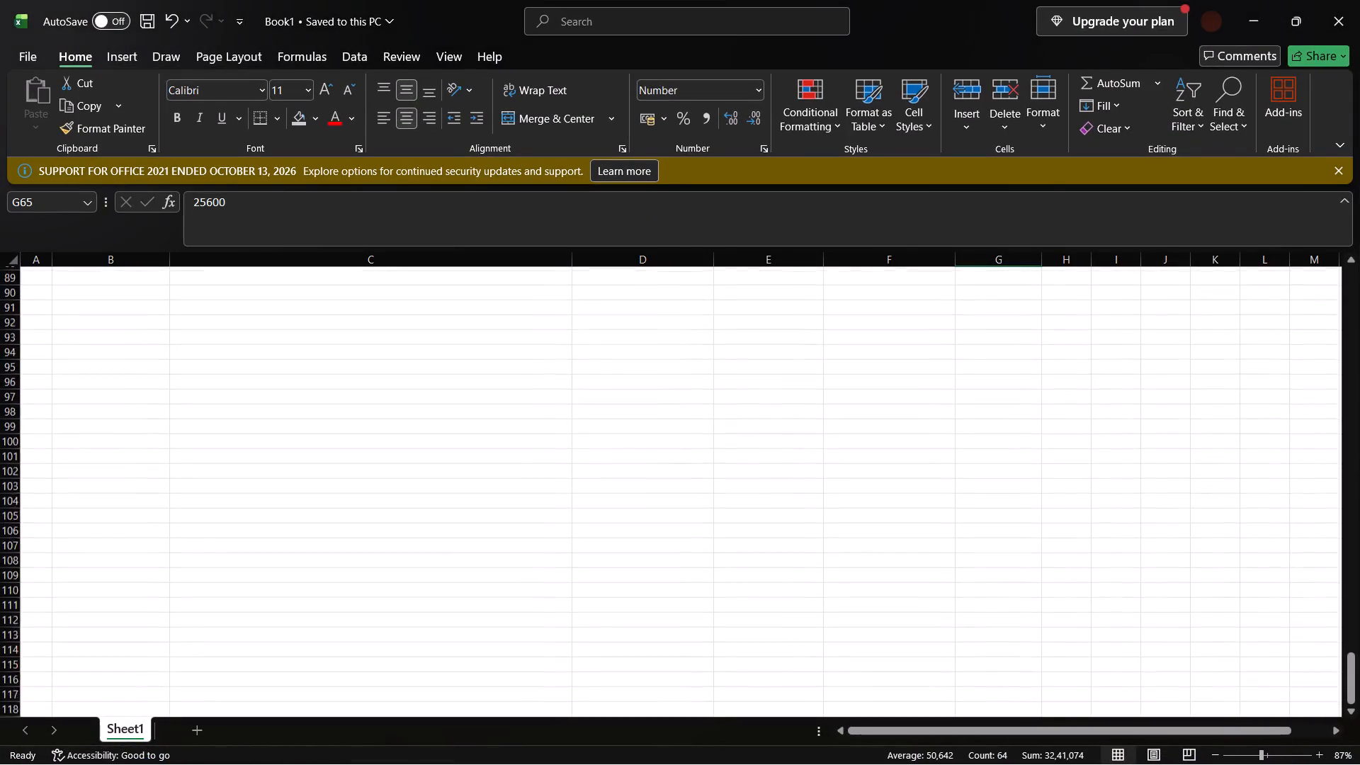
{"action": "scroll", "coordinate": [692, 548], "scroll_direction": "up", "scroll_amount": 2}
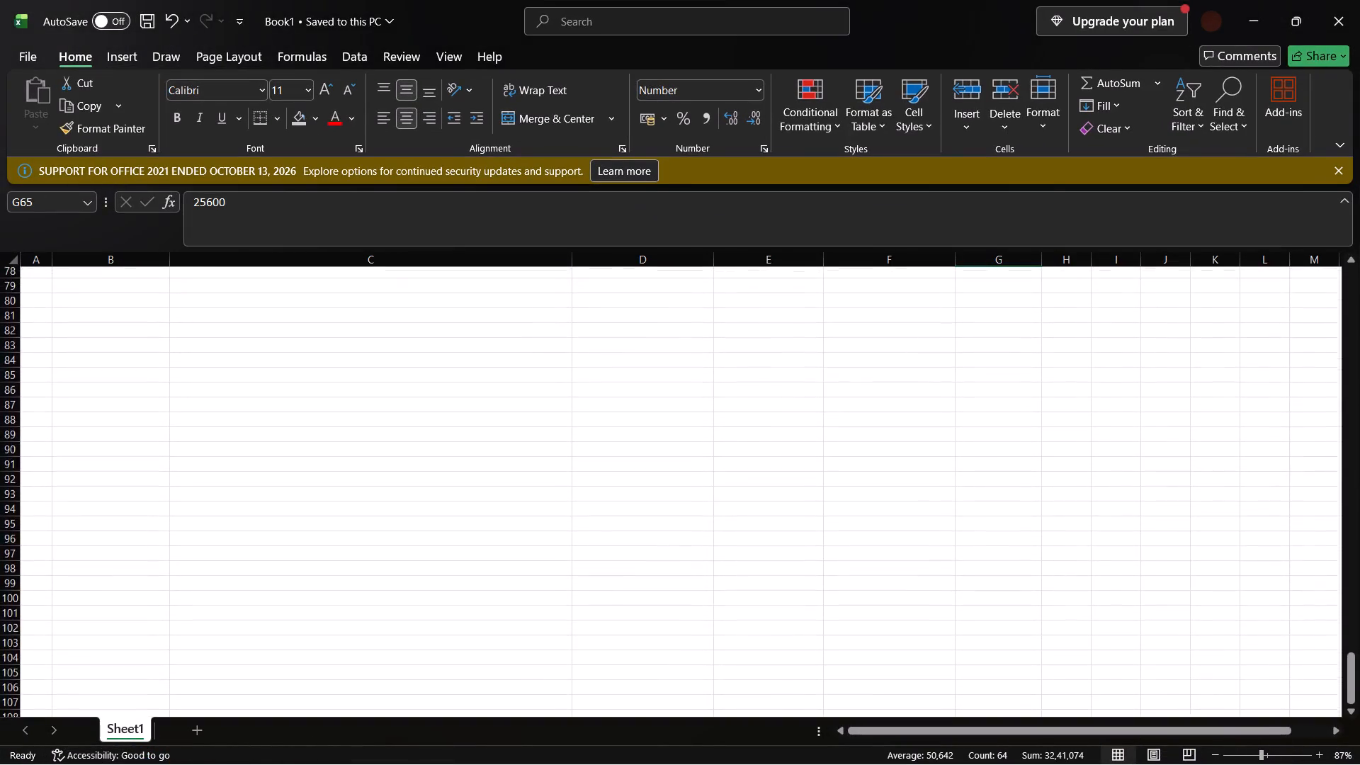
{"action": "scroll", "coordinate": [692, 548], "scroll_direction": "up", "scroll_amount": 2}
{"action": "scroll", "coordinate": [692, 548], "scroll_direction": "down", "scroll_amount": 1}
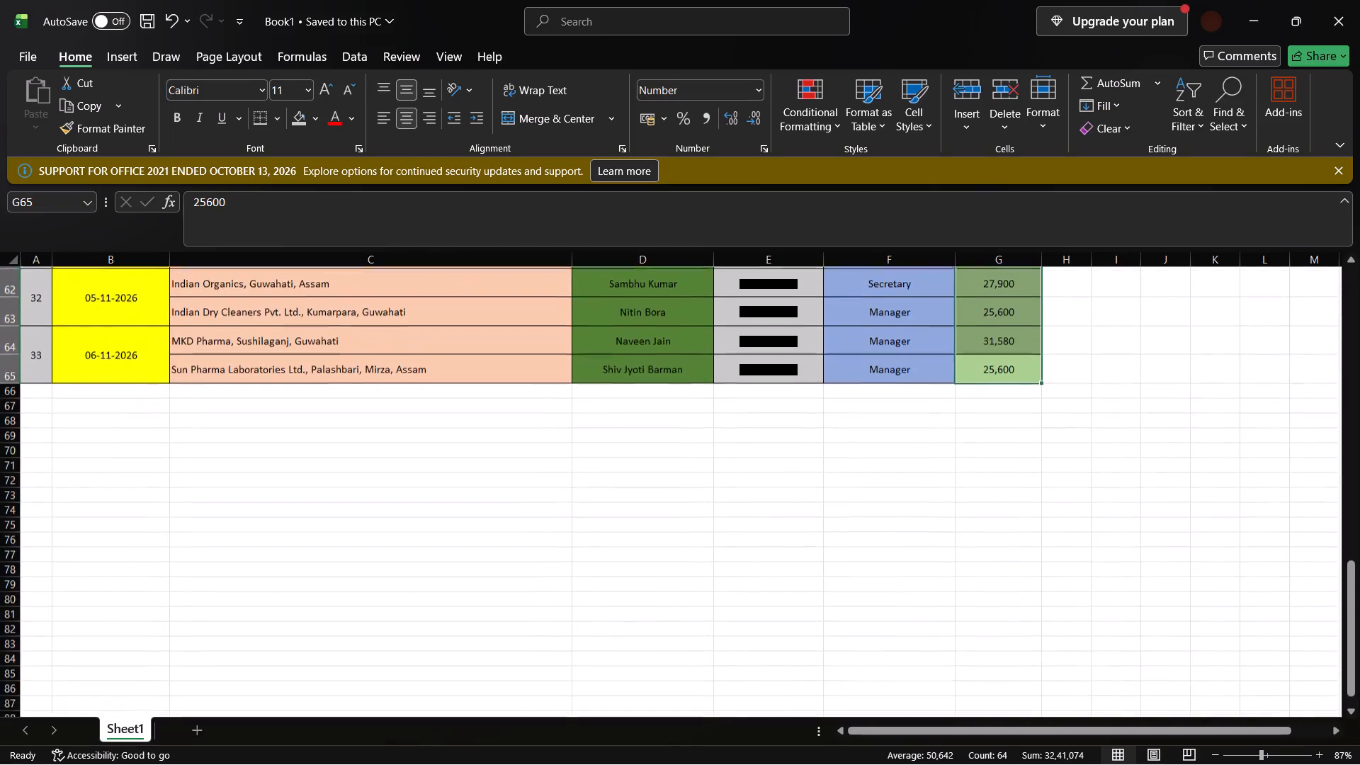
{"action": "scroll", "coordinate": [692, 548], "scroll_direction": "down", "scroll_amount": 1}
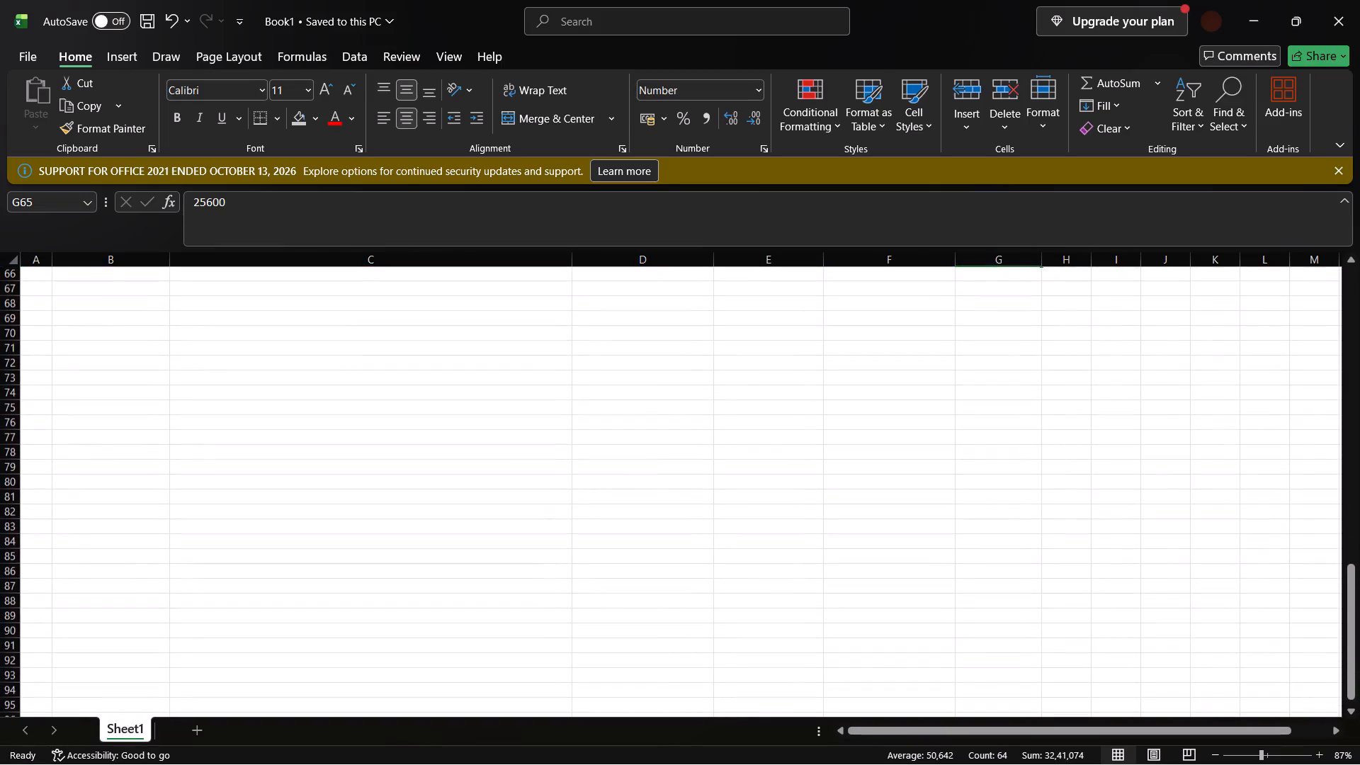
{"action": "left_click", "coordinate": [998, 279]}
{"action": "type", "text": "32,41"}
{"action": "key", "text": "comma"}
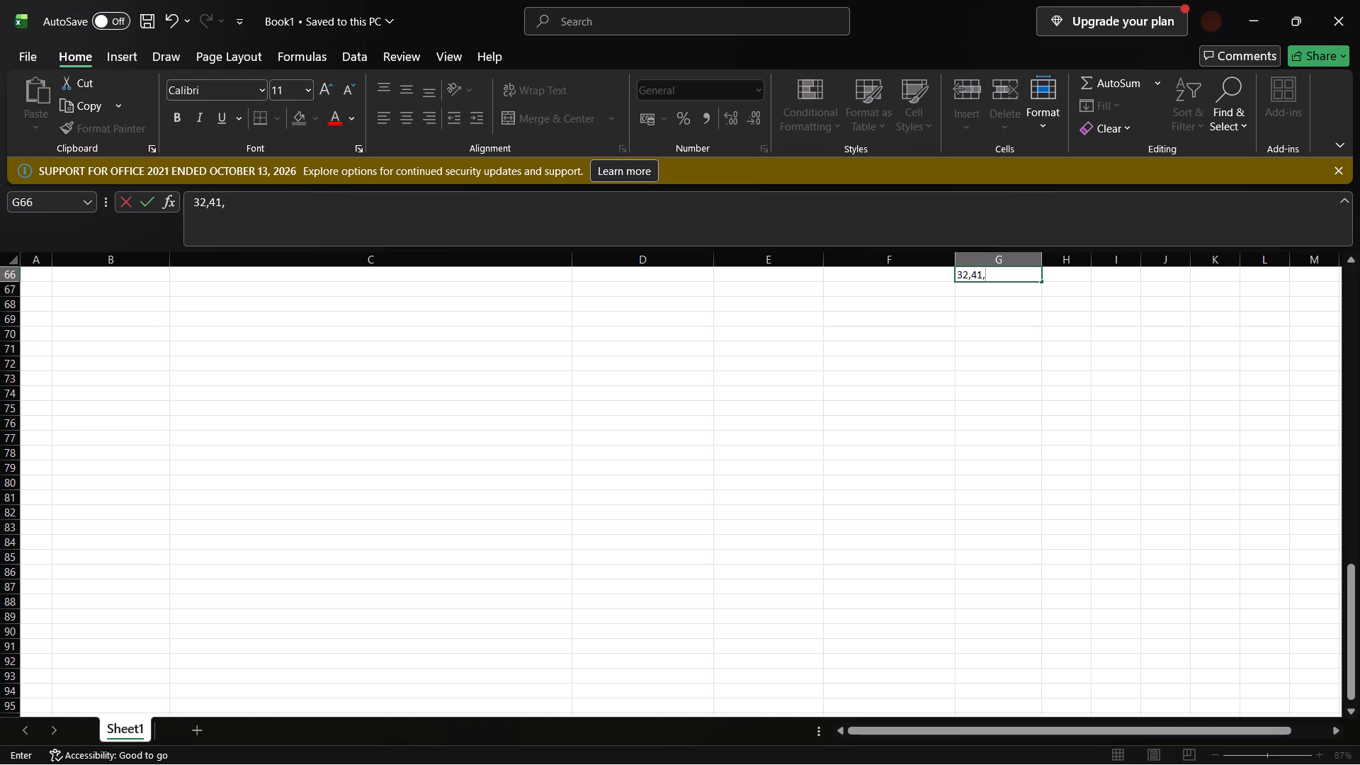
{"action": "type", "text": "074"}
{"action": "key", "text": "Left"}
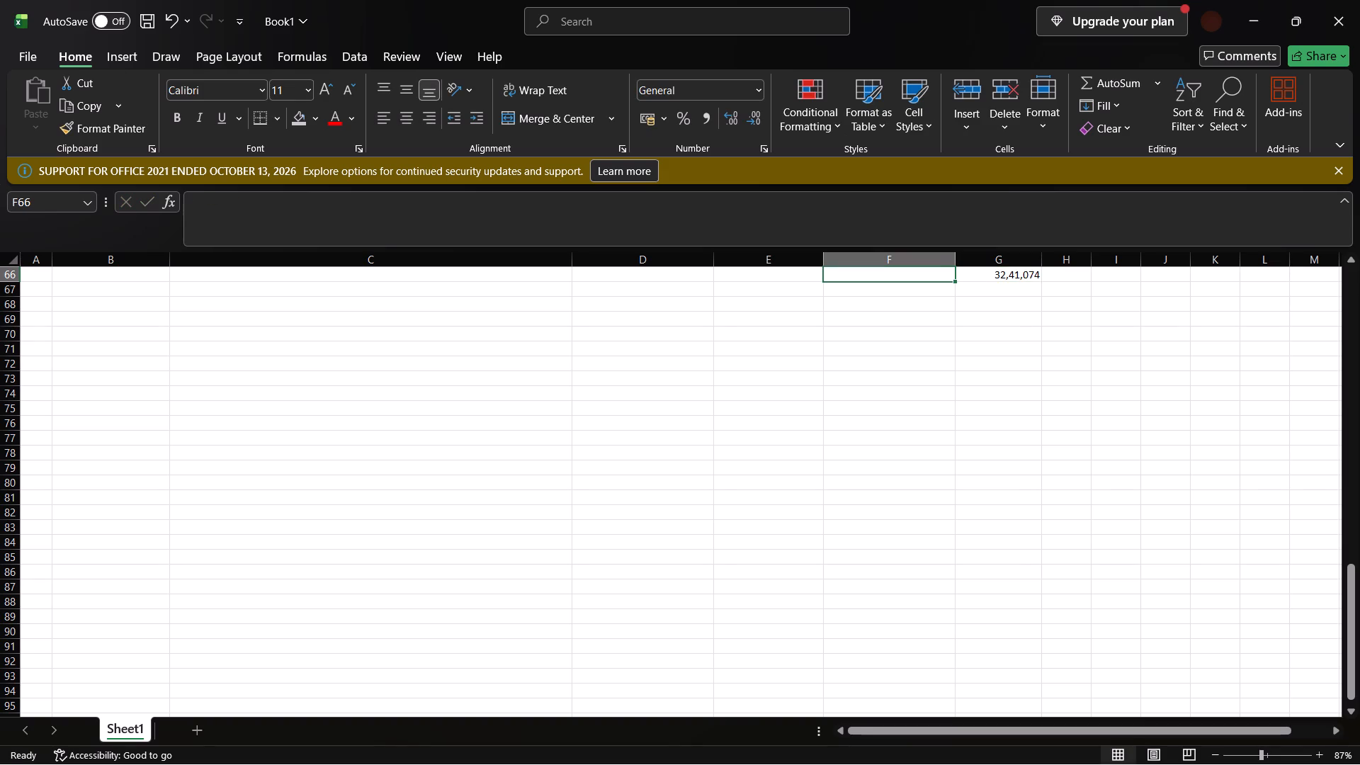
Merge and centre cells A66:F66 beside the Salary total.
{"action": "key", "text": "Right"}
{"action": "key", "text": "Left"}
{"action": "left_click_drag", "start_coordinate": [897, 275], "coordinate": [800, 455]}
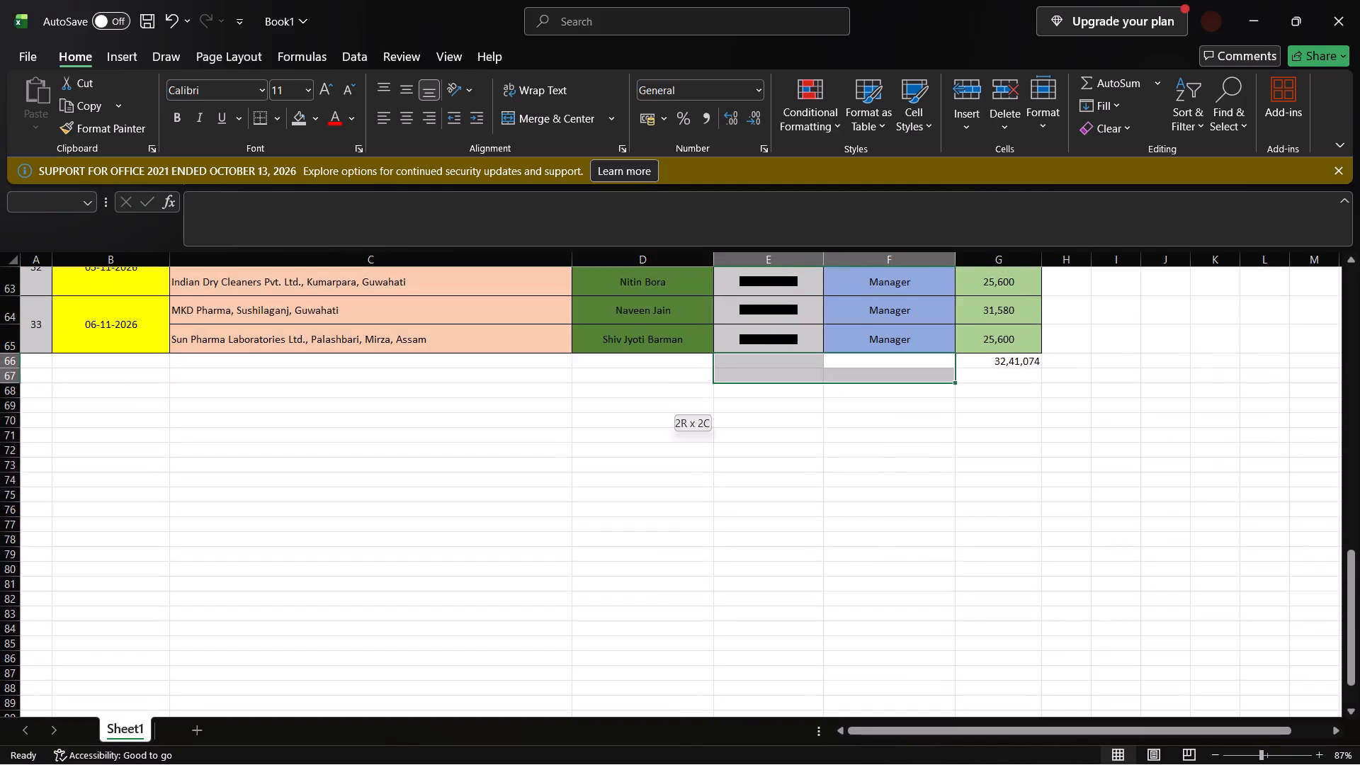
{"action": "left_click_drag", "start_coordinate": [800, 455], "coordinate": [630, 259]}
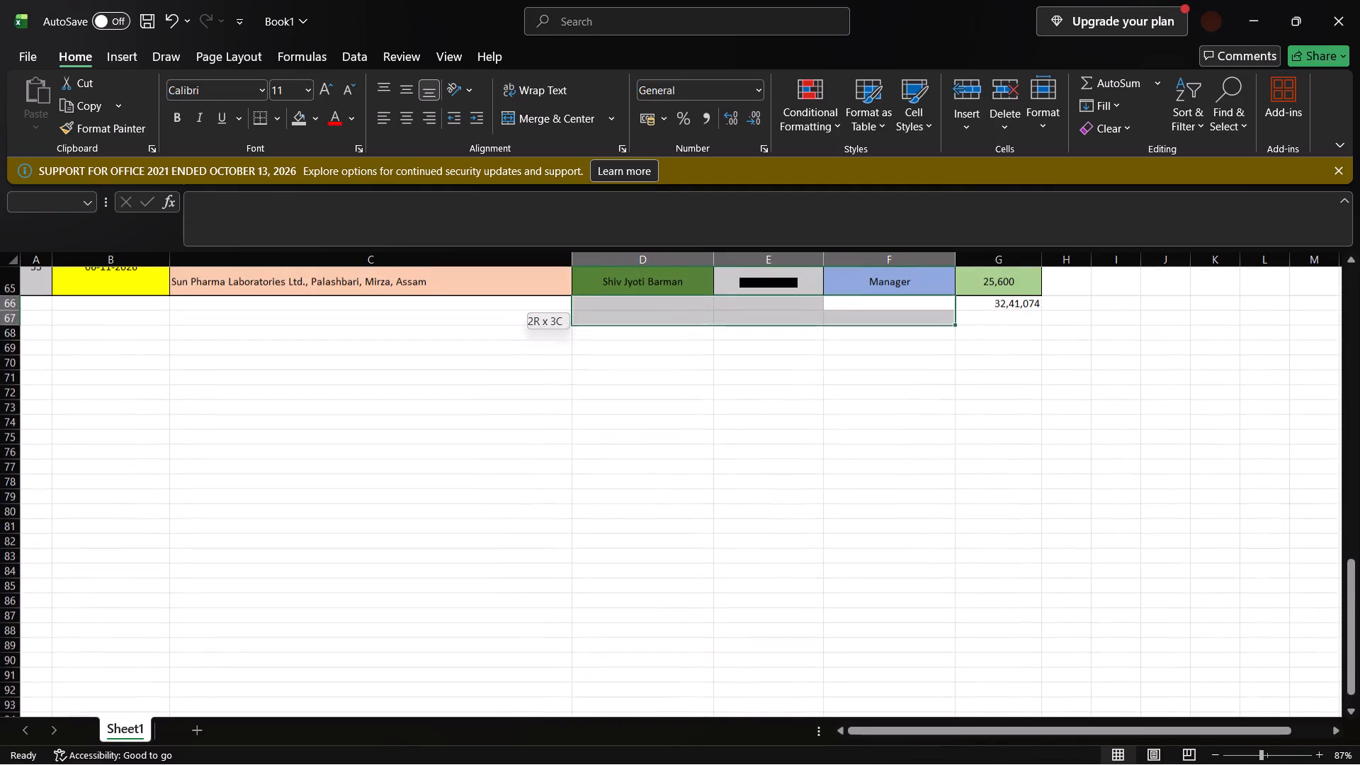
{"action": "left_click_drag", "start_coordinate": [630, 259], "coordinate": [616, 663]}
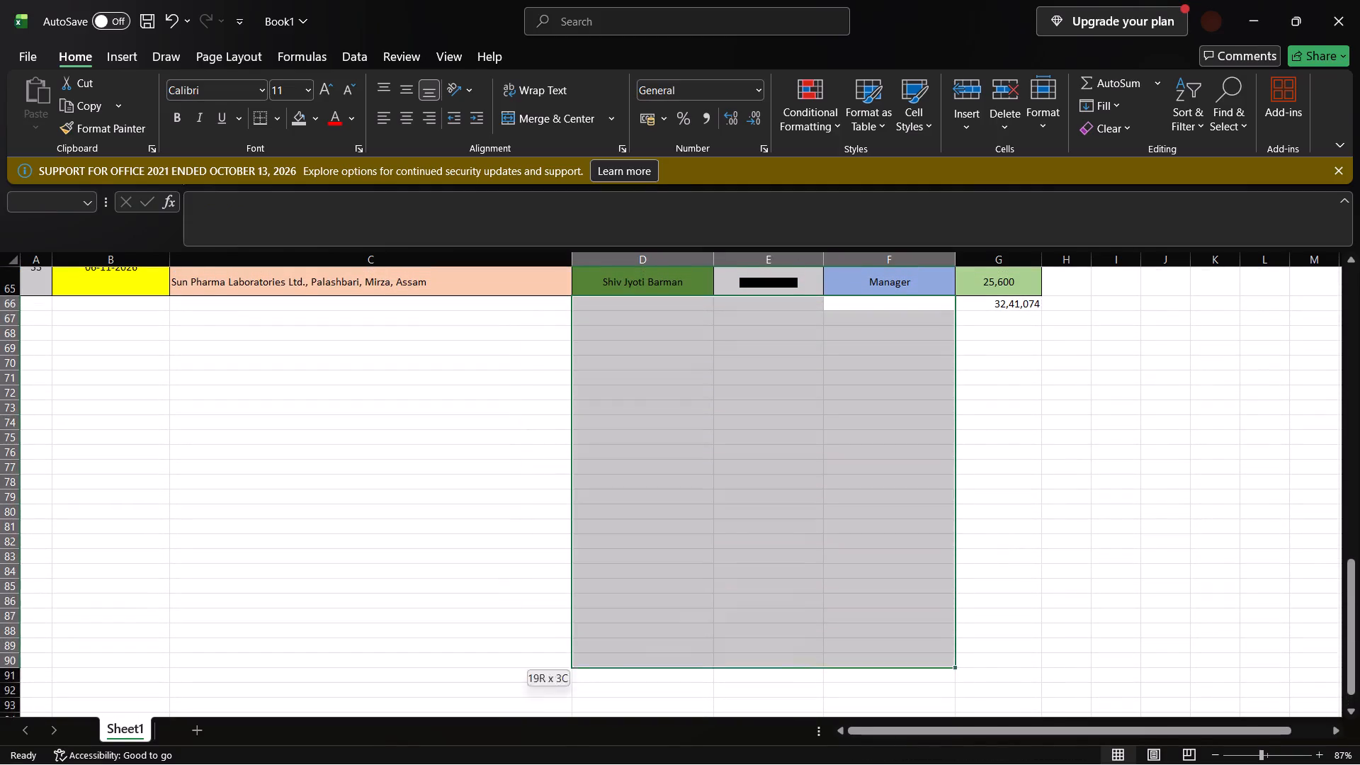
{"action": "left_click_drag", "start_coordinate": [616, 663], "coordinate": [385, 302]}
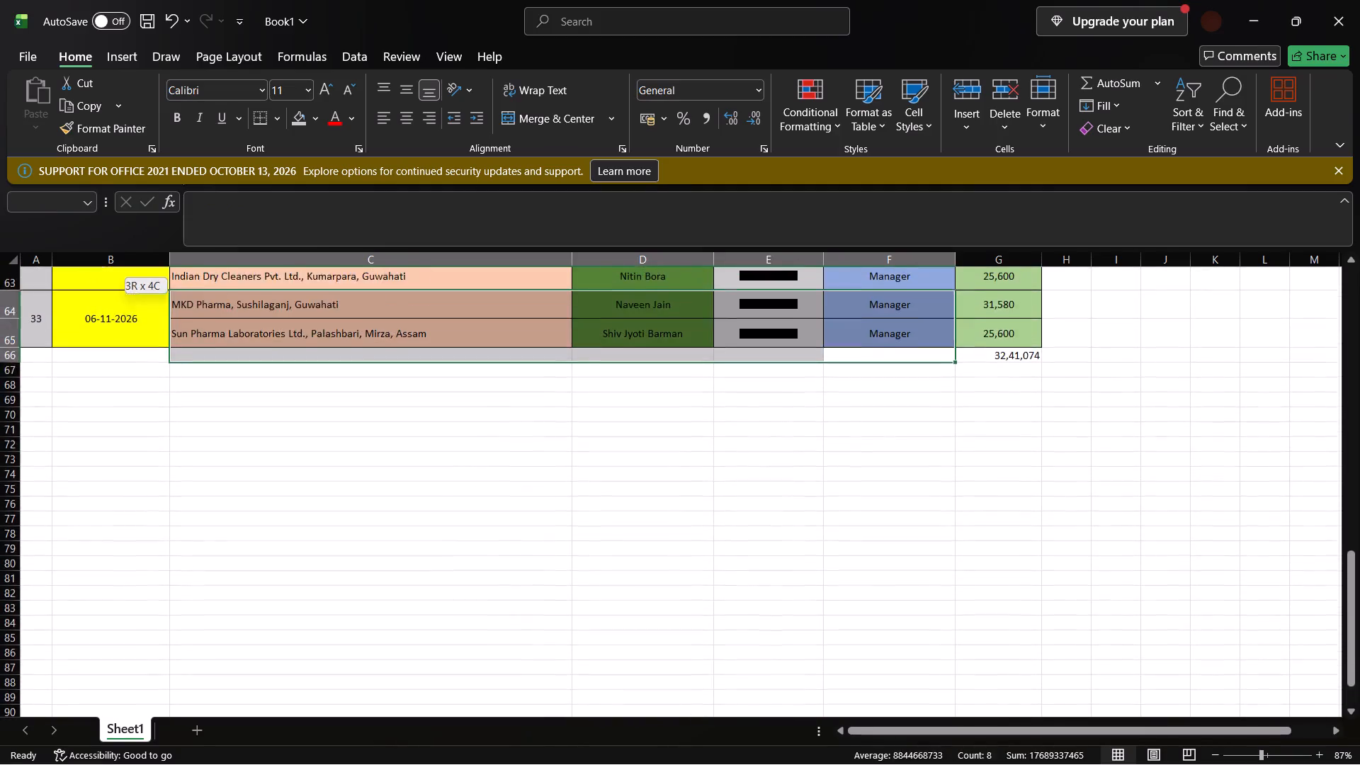
{"action": "left_click_drag", "start_coordinate": [385, 302], "coordinate": [25, 361]}
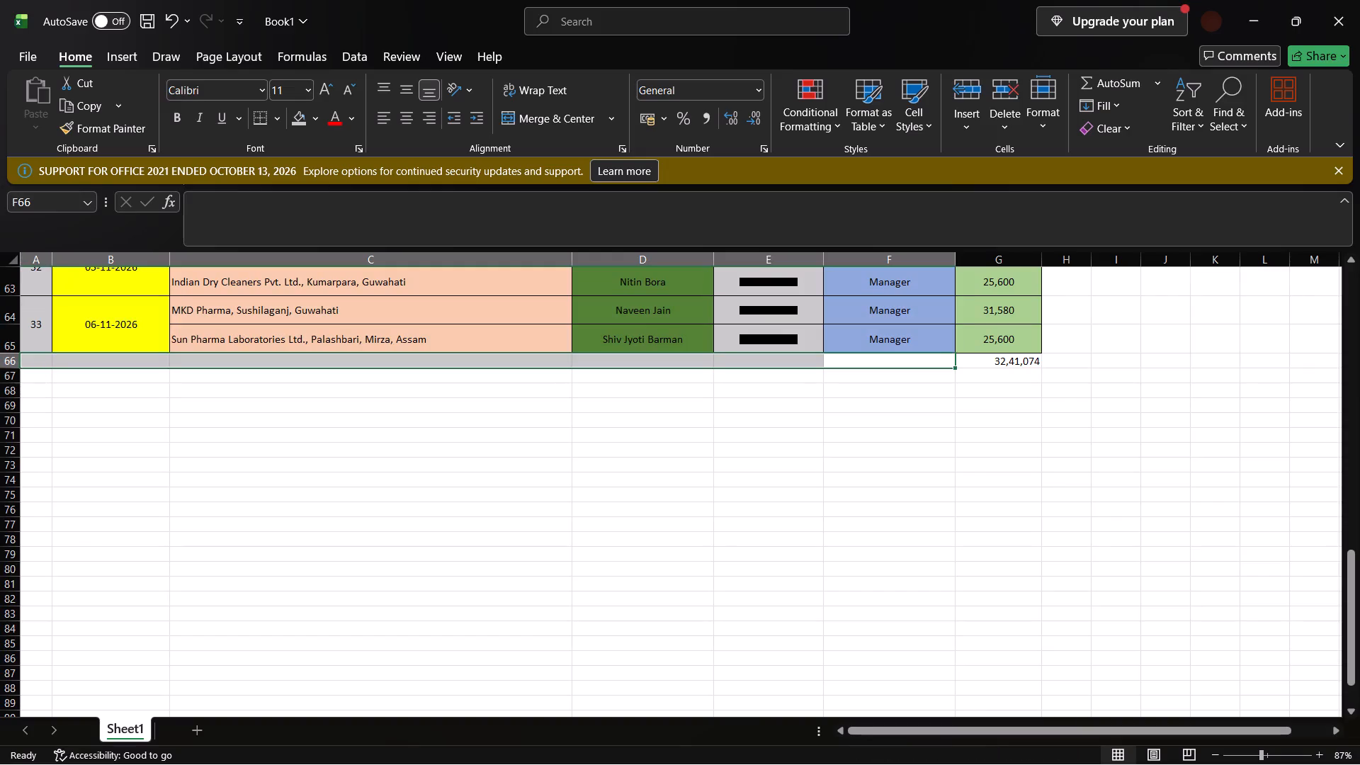
{"action": "left_click", "coordinate": [531, 118]}
{"action": "scroll", "coordinate": [531, 118], "scroll_direction": "down", "scroll_amount": 1}
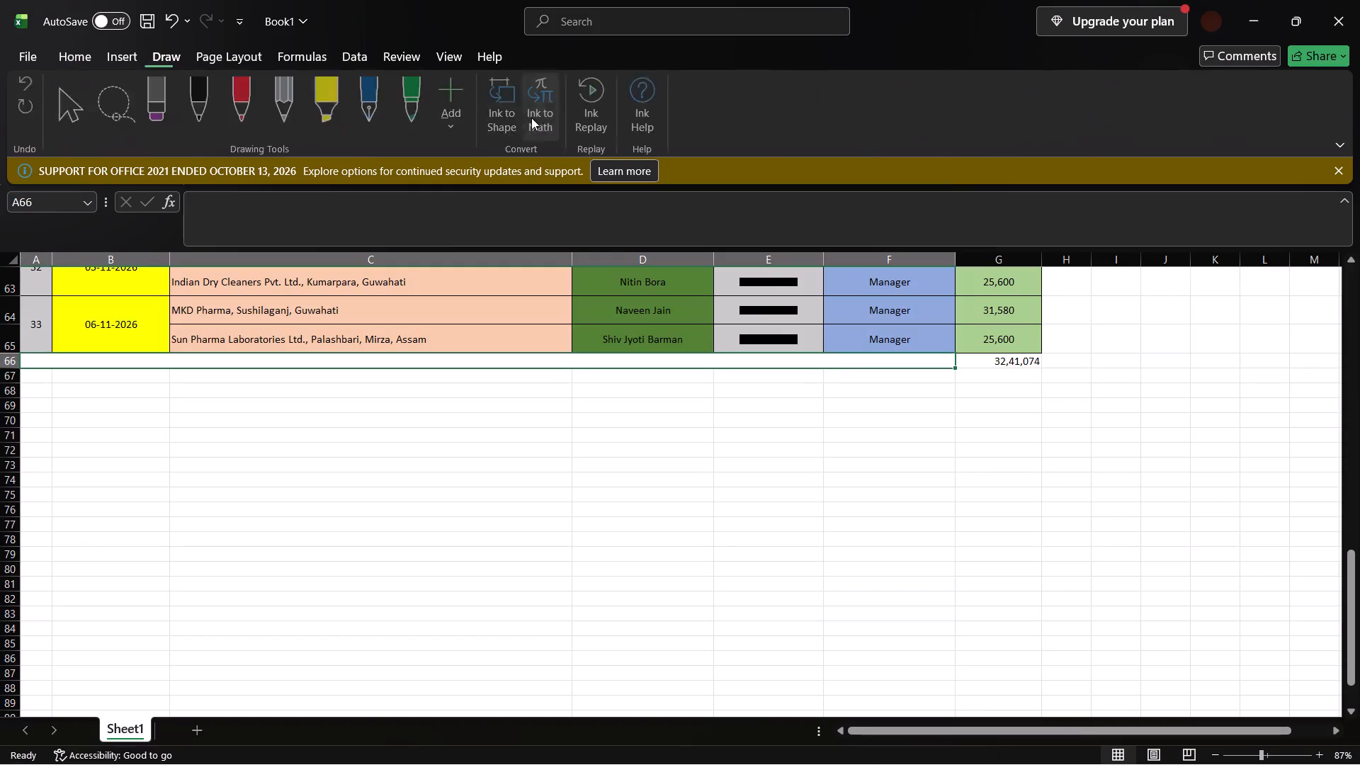
{"action": "scroll", "coordinate": [531, 118], "scroll_direction": "down", "scroll_amount": 1}
{"action": "scroll", "coordinate": [535, 287], "scroll_direction": "down", "scroll_amount": 1}
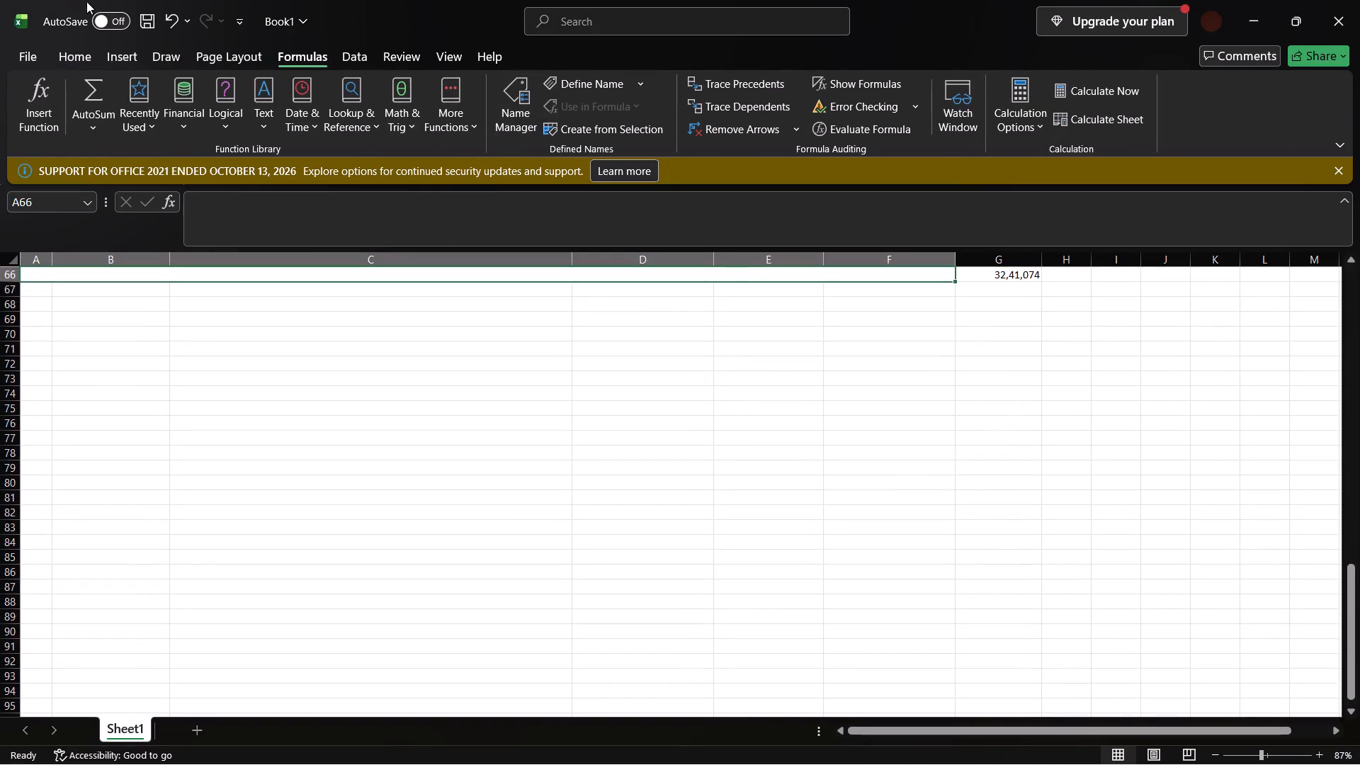
{"action": "left_click", "coordinate": [77, 52]}
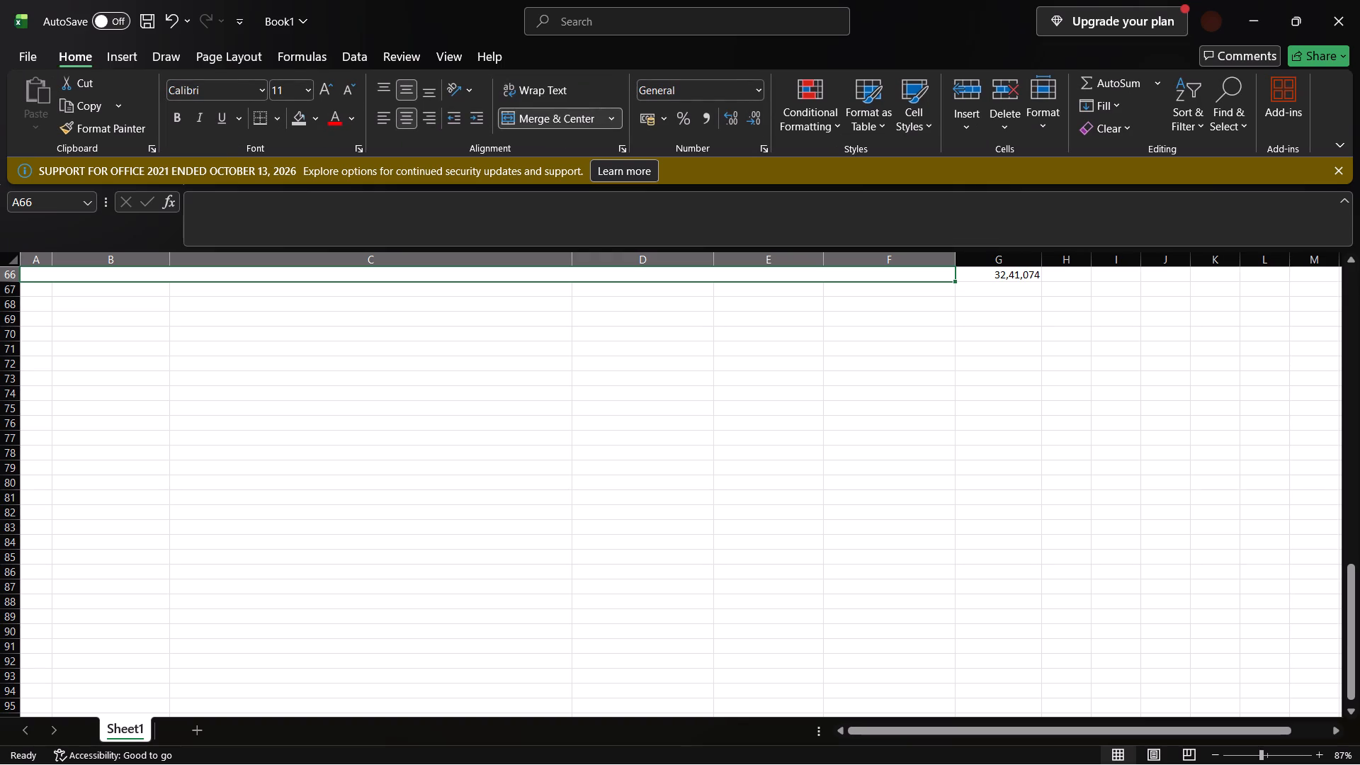
Enter the label TOTAL in the merged cell A66:F66.
{"action": "type", "text": "TOTA"}
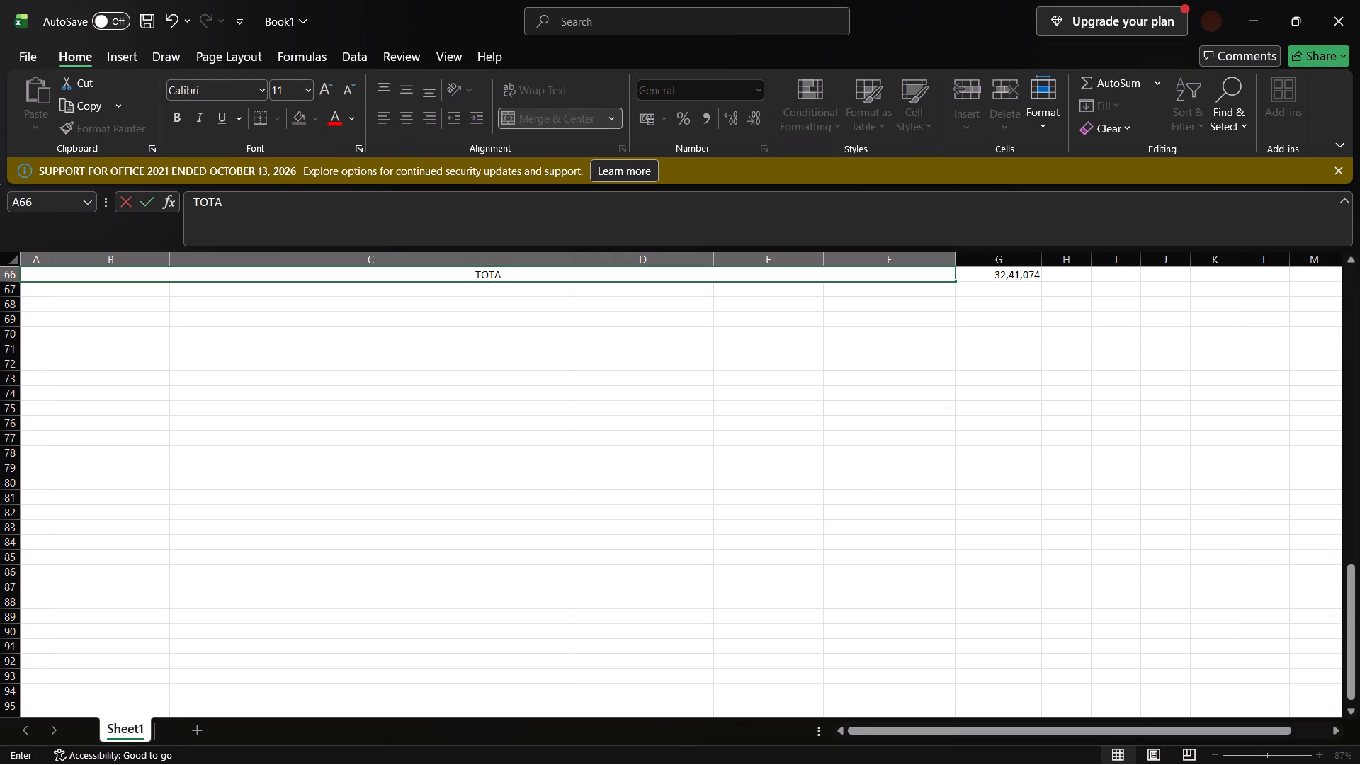
{"action": "key", "text": "shift+l"}
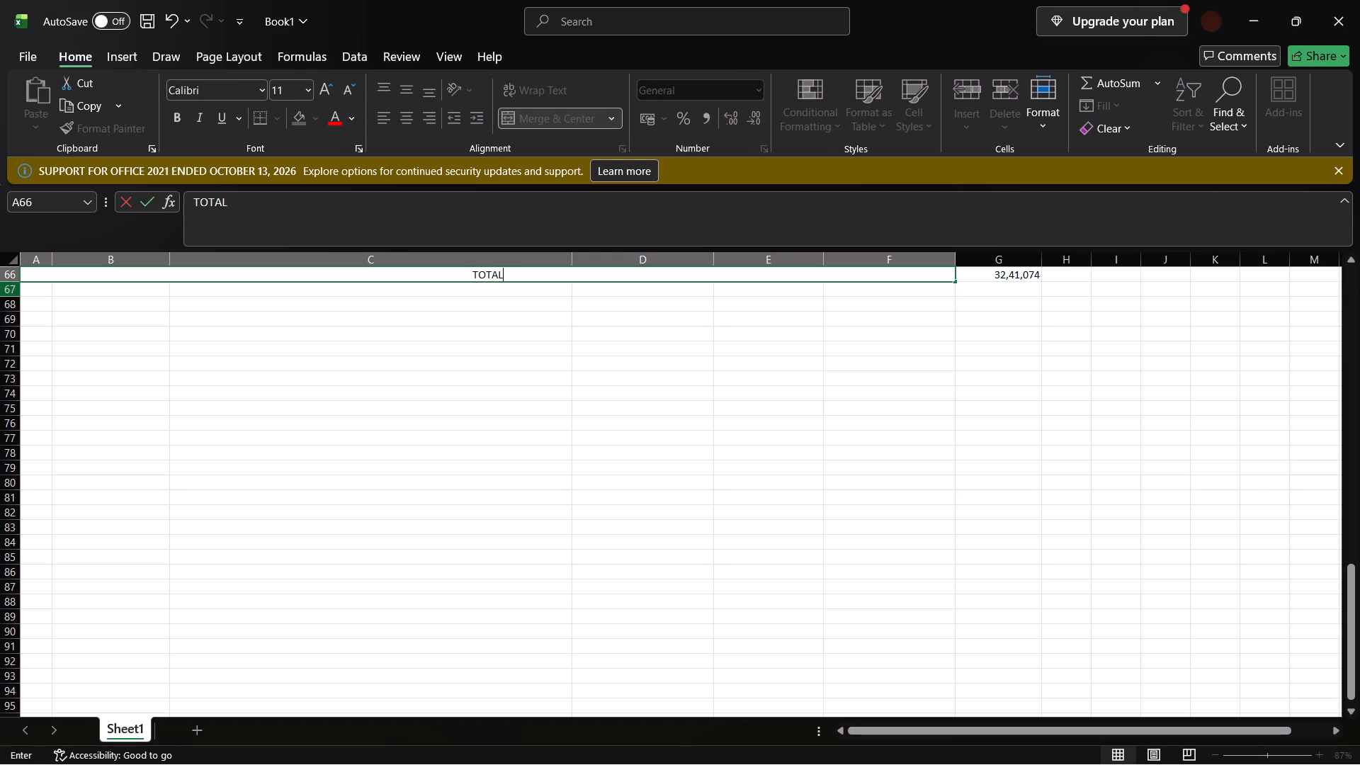
Increase the height of row 66 to about three times that of the empty rows below.
{"action": "left_click", "coordinate": [11, 280]}
{"action": "left_click_drag", "start_coordinate": [11, 284], "coordinate": [15, 314]}
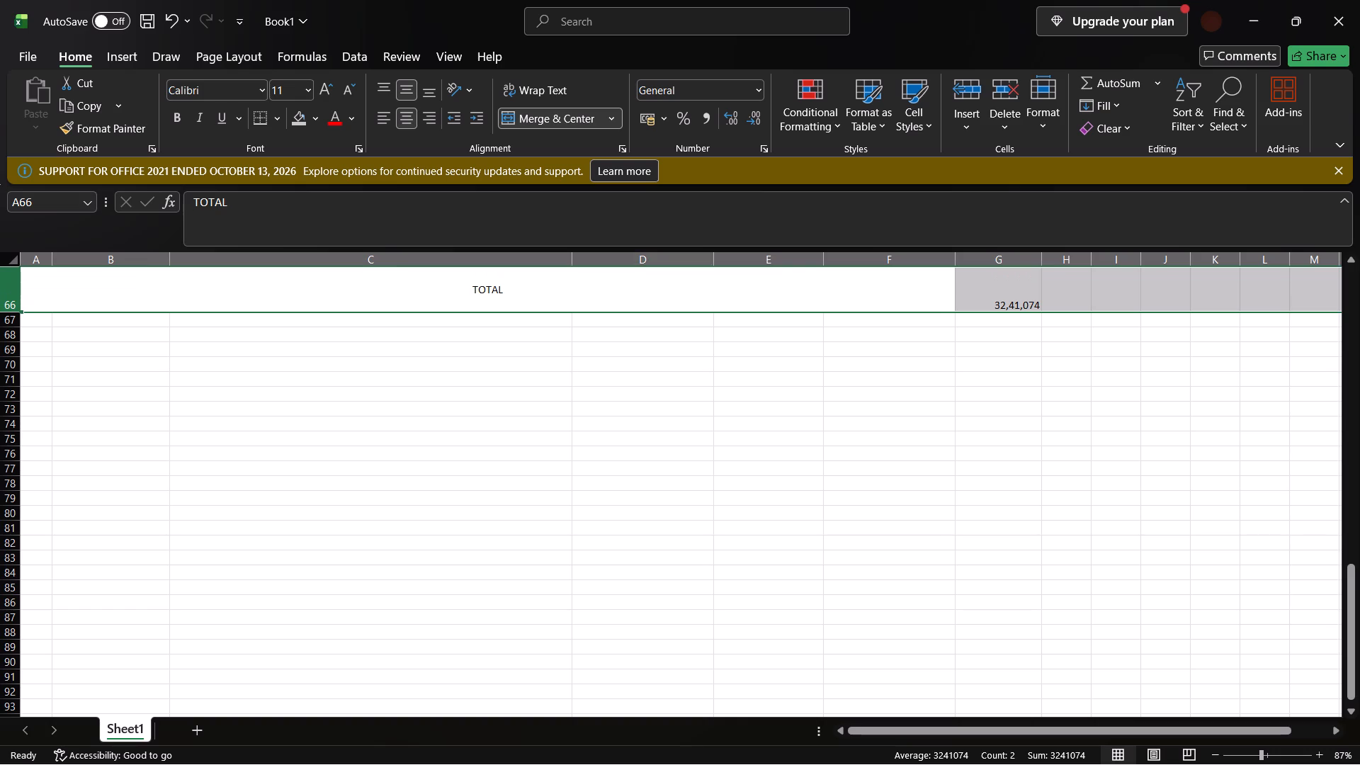
Centre the Salary total in G66 both horizontally and vertically.
{"action": "left_click", "coordinate": [1008, 302]}
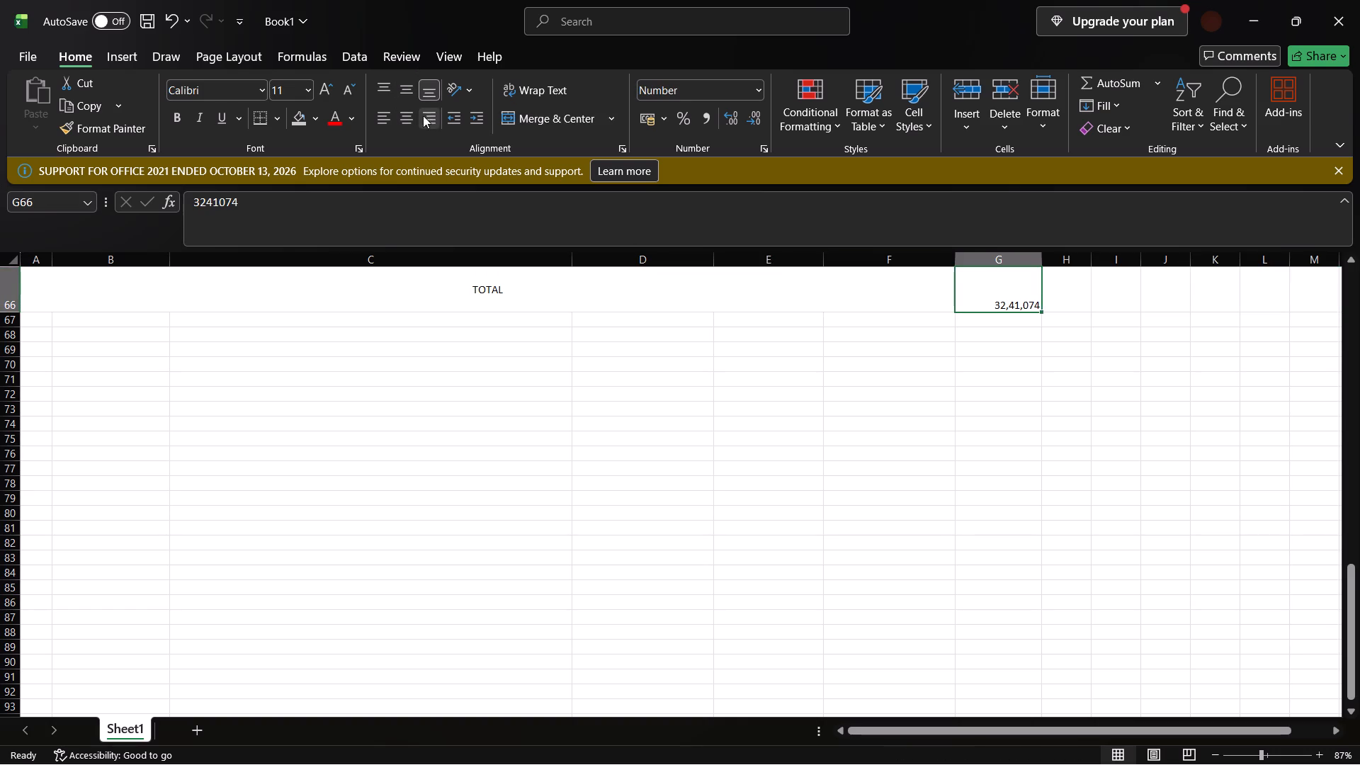
{"action": "left_click", "coordinate": [404, 116]}
{"action": "left_click", "coordinate": [407, 88]}
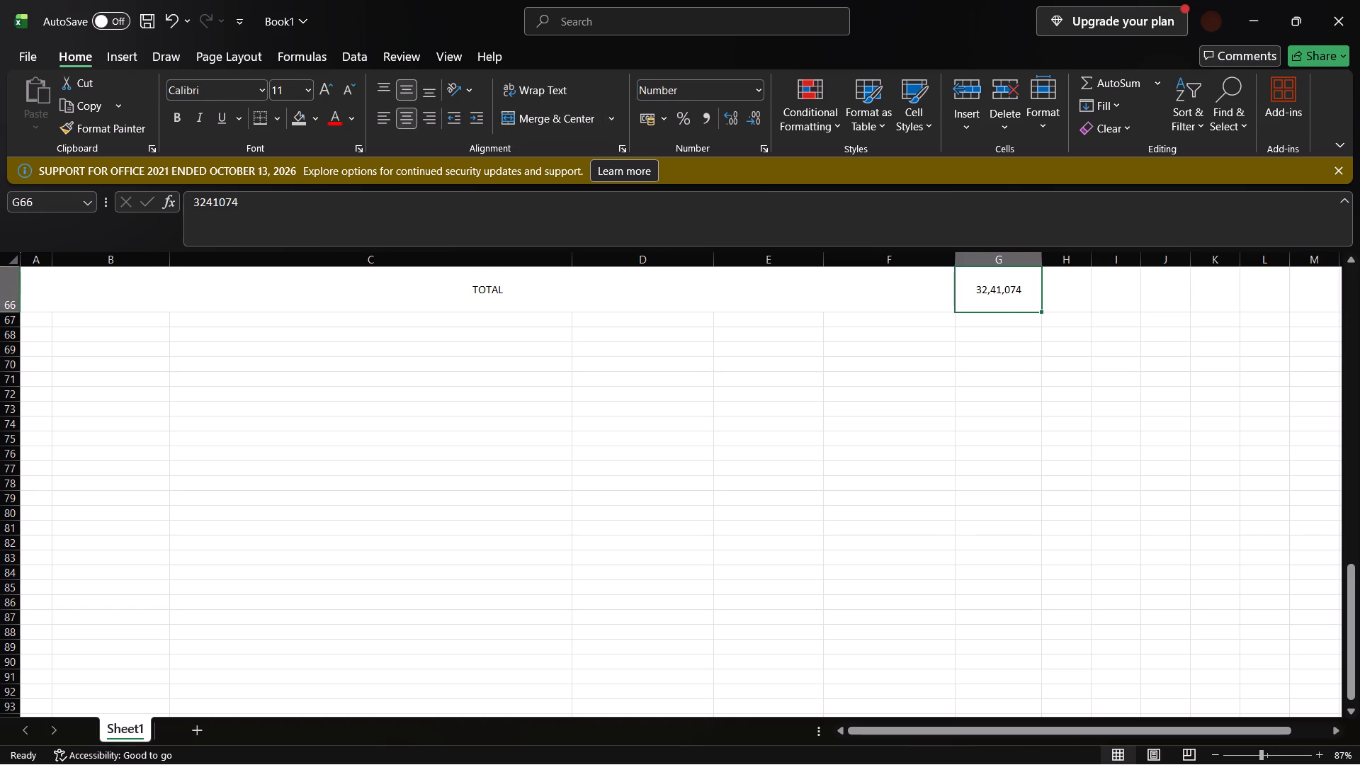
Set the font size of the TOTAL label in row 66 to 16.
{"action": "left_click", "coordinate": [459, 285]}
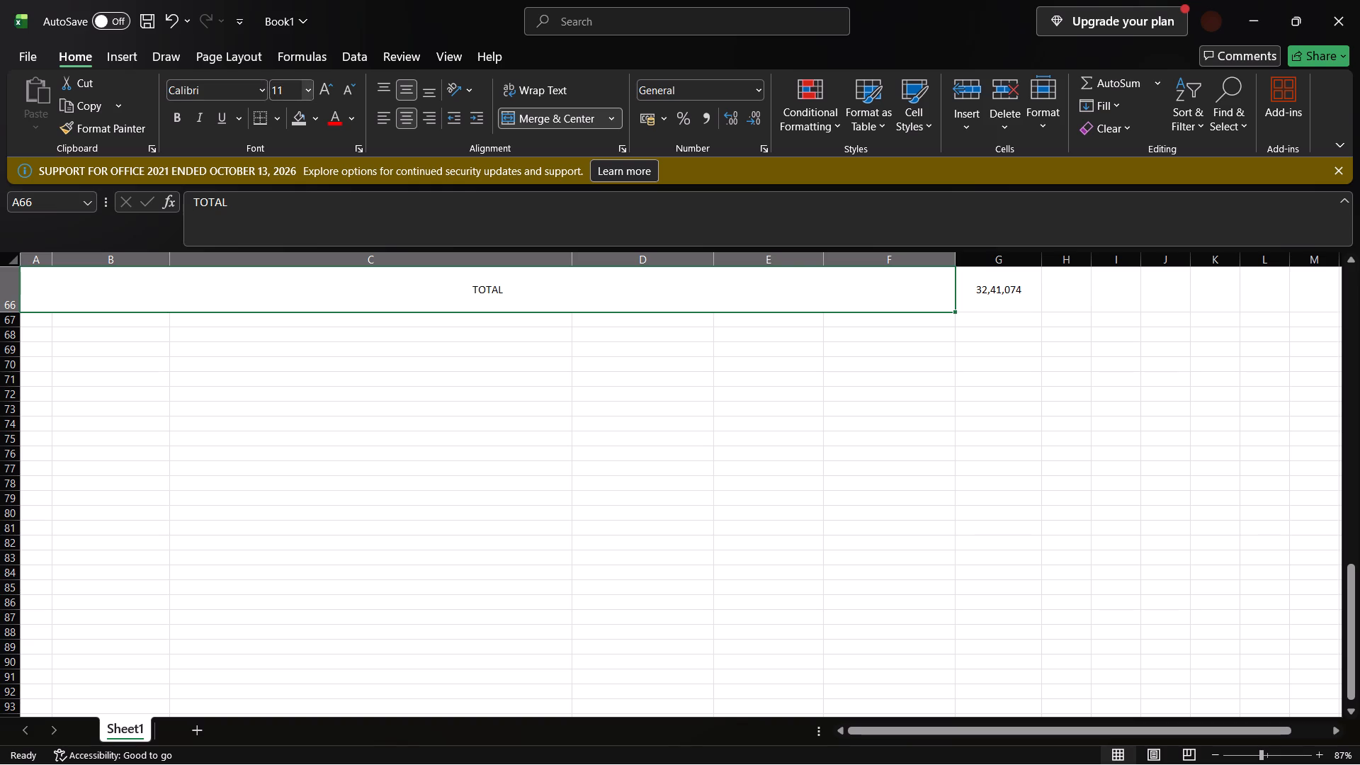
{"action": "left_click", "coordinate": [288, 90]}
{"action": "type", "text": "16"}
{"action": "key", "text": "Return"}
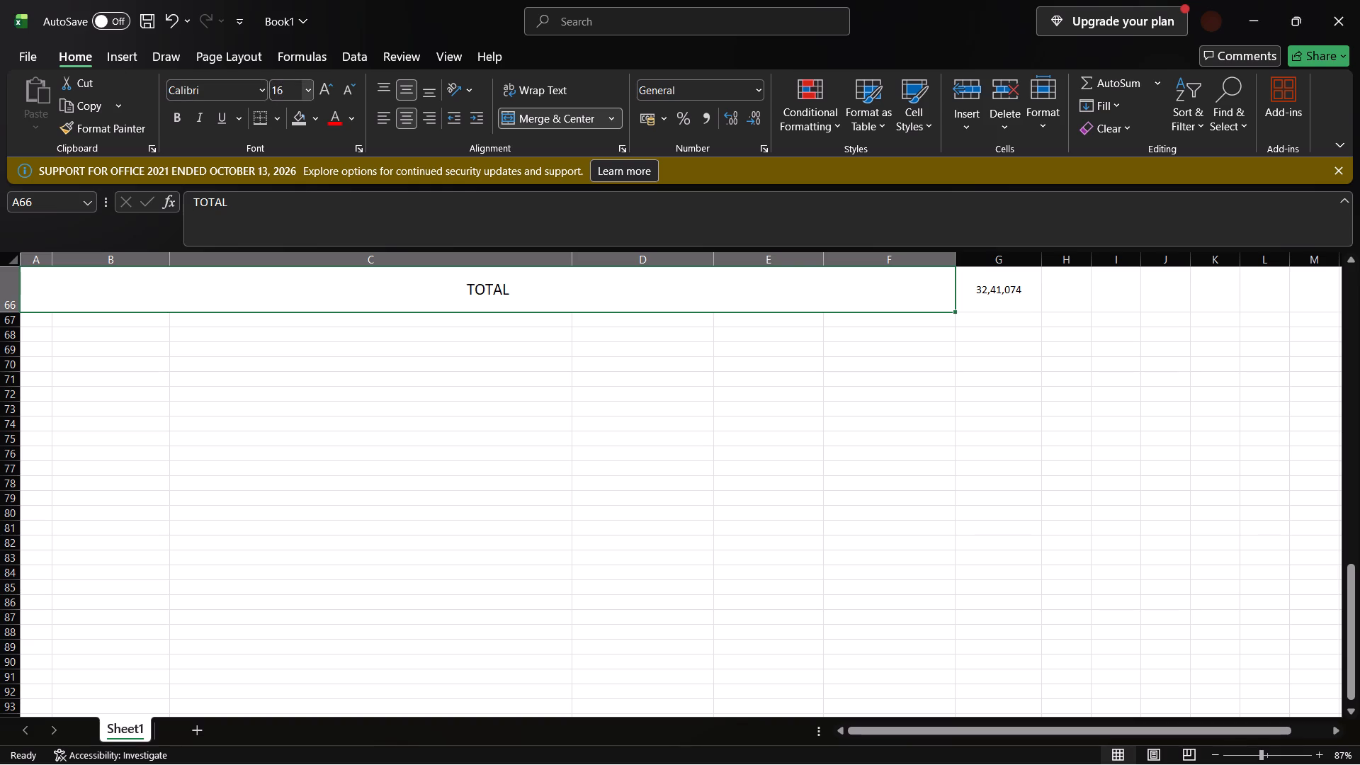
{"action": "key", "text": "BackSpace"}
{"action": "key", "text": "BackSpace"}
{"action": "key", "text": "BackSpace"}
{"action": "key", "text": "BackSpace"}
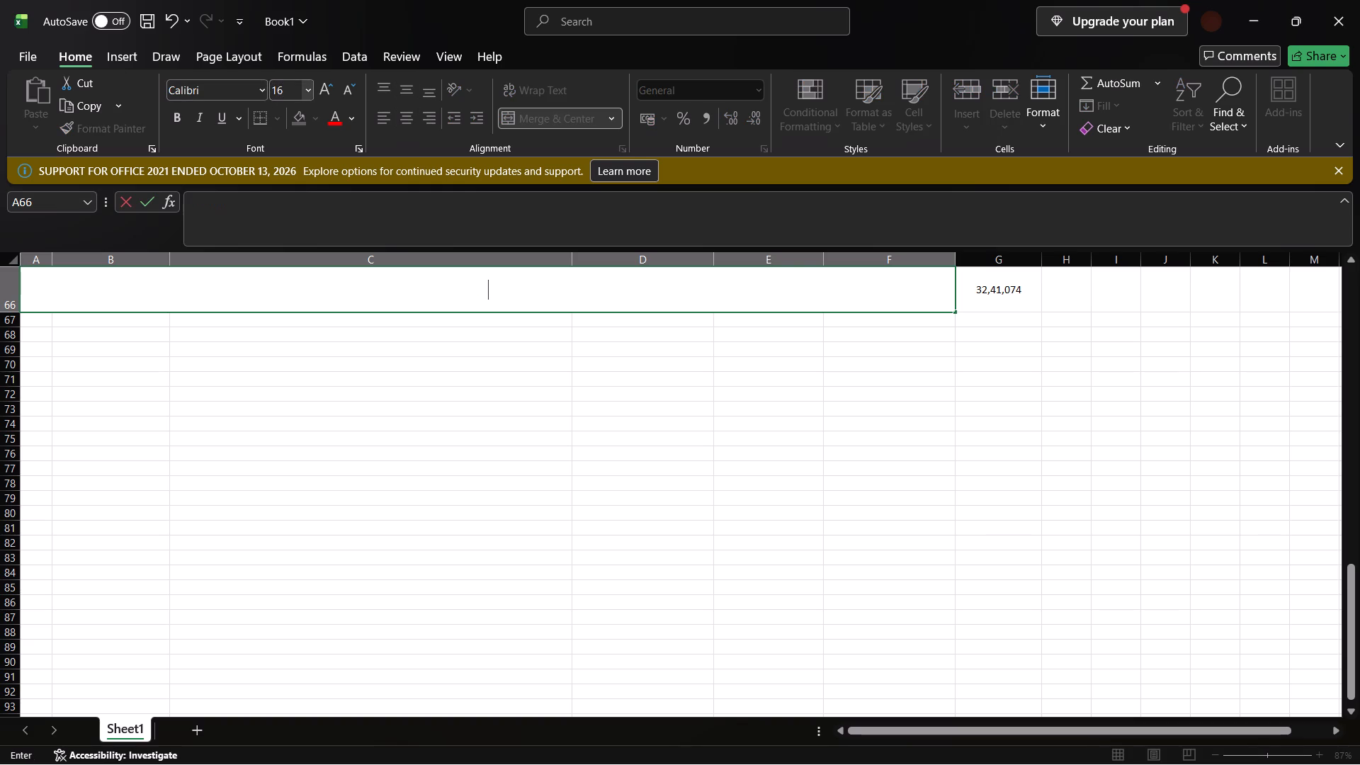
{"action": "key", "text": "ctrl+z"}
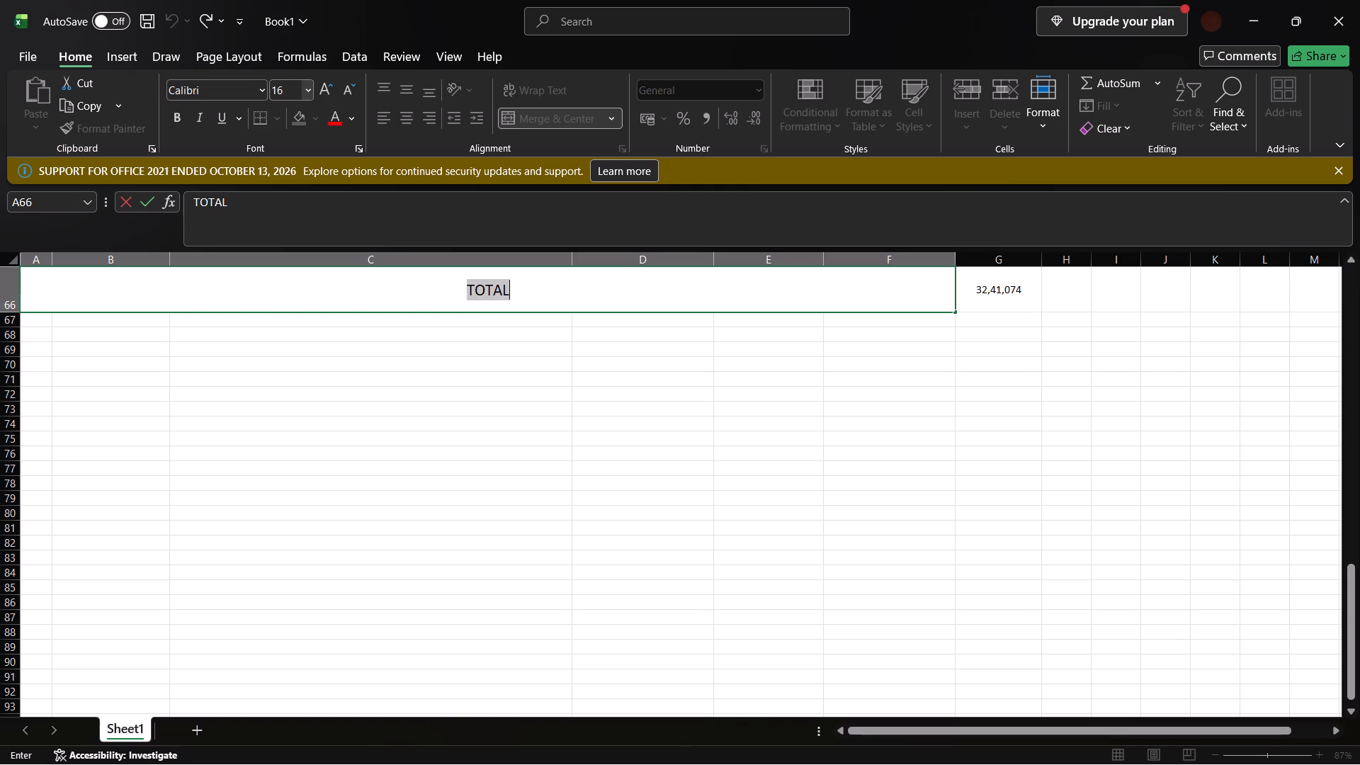
Set the font size of the TOTAL label in row 66 to 20.
{"action": "left_click", "coordinate": [288, 91]}
{"action": "key", "text": "BackSpace"}
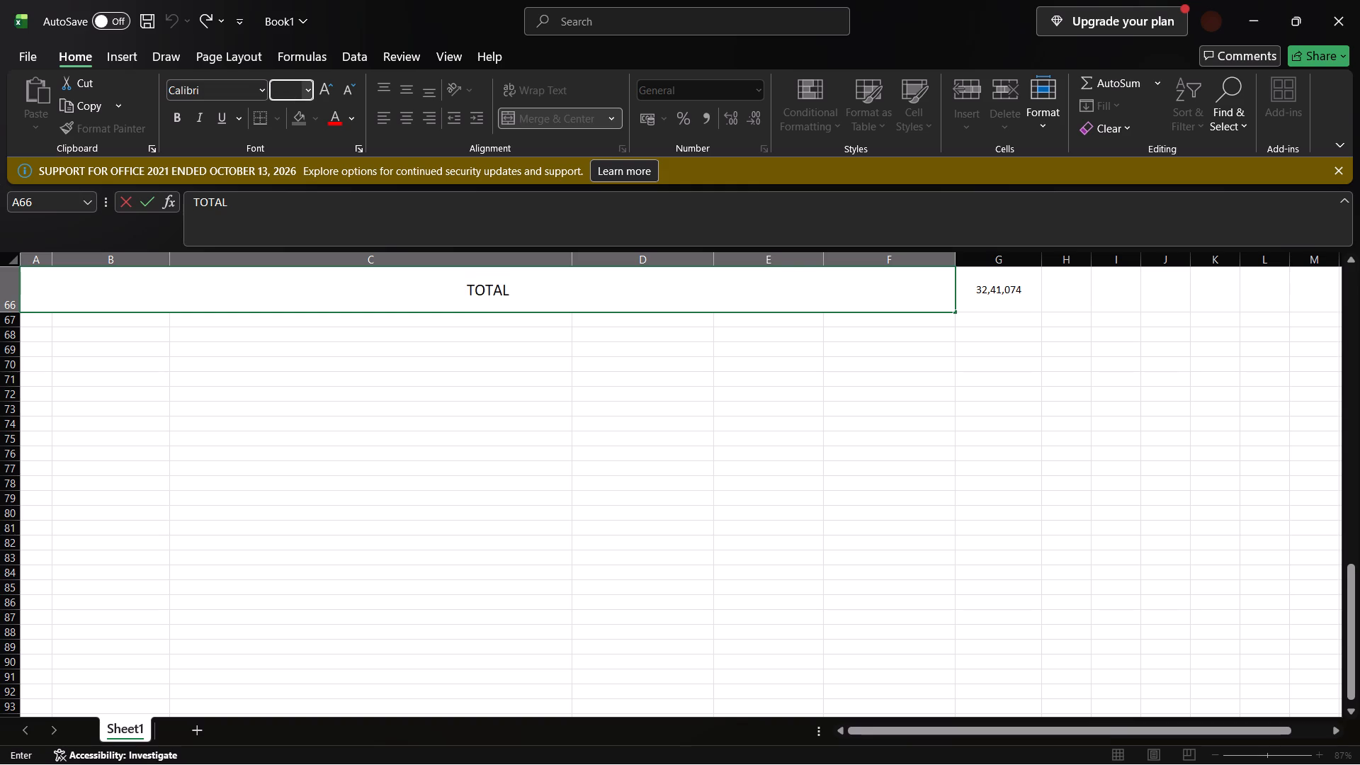
{"action": "type", "text": "20"}
{"action": "key", "text": "Return"}
{"action": "left_click", "coordinate": [671, 280]}
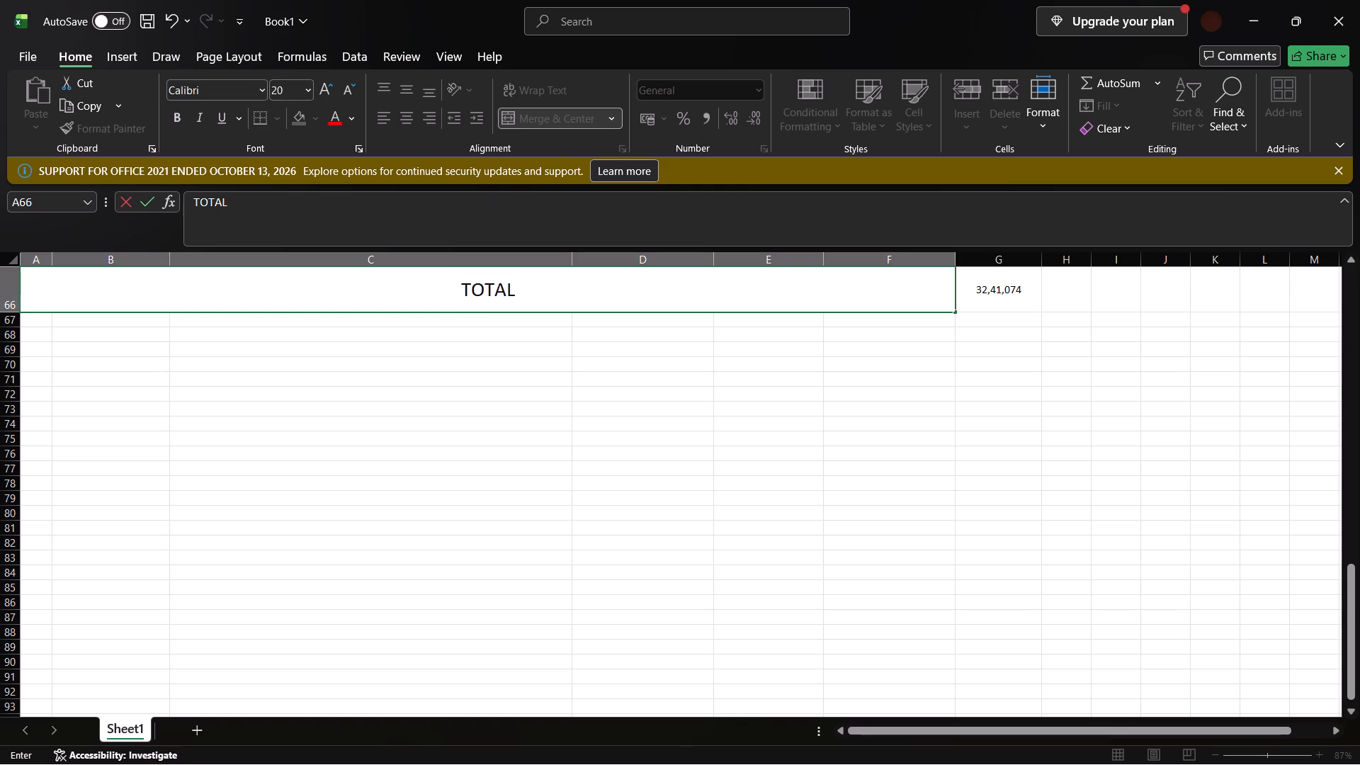
{"action": "left_click", "coordinate": [560, 473]}
Fill the merged TOTAL cell A66:F66 with the medium light gold theme colour.
{"action": "left_click", "coordinate": [387, 290]}
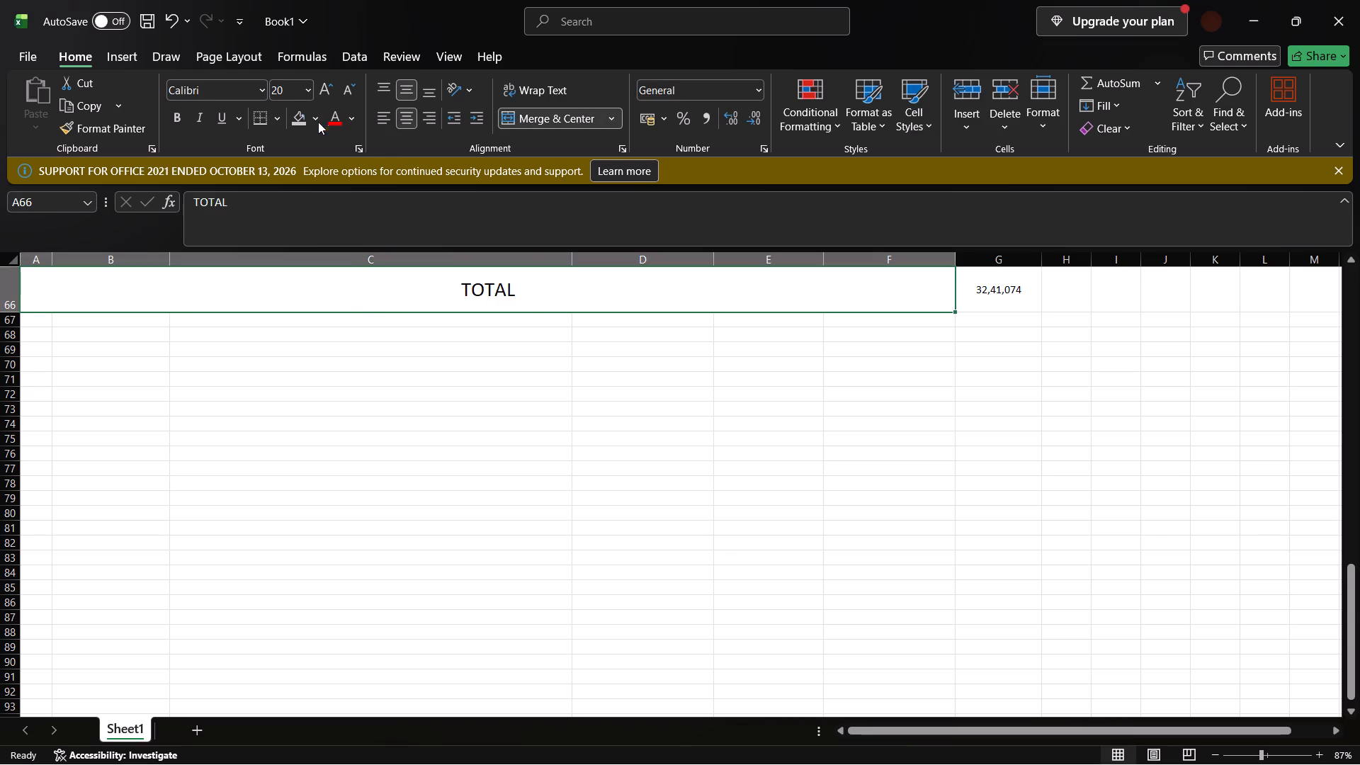
{"action": "left_click", "coordinate": [310, 117]}
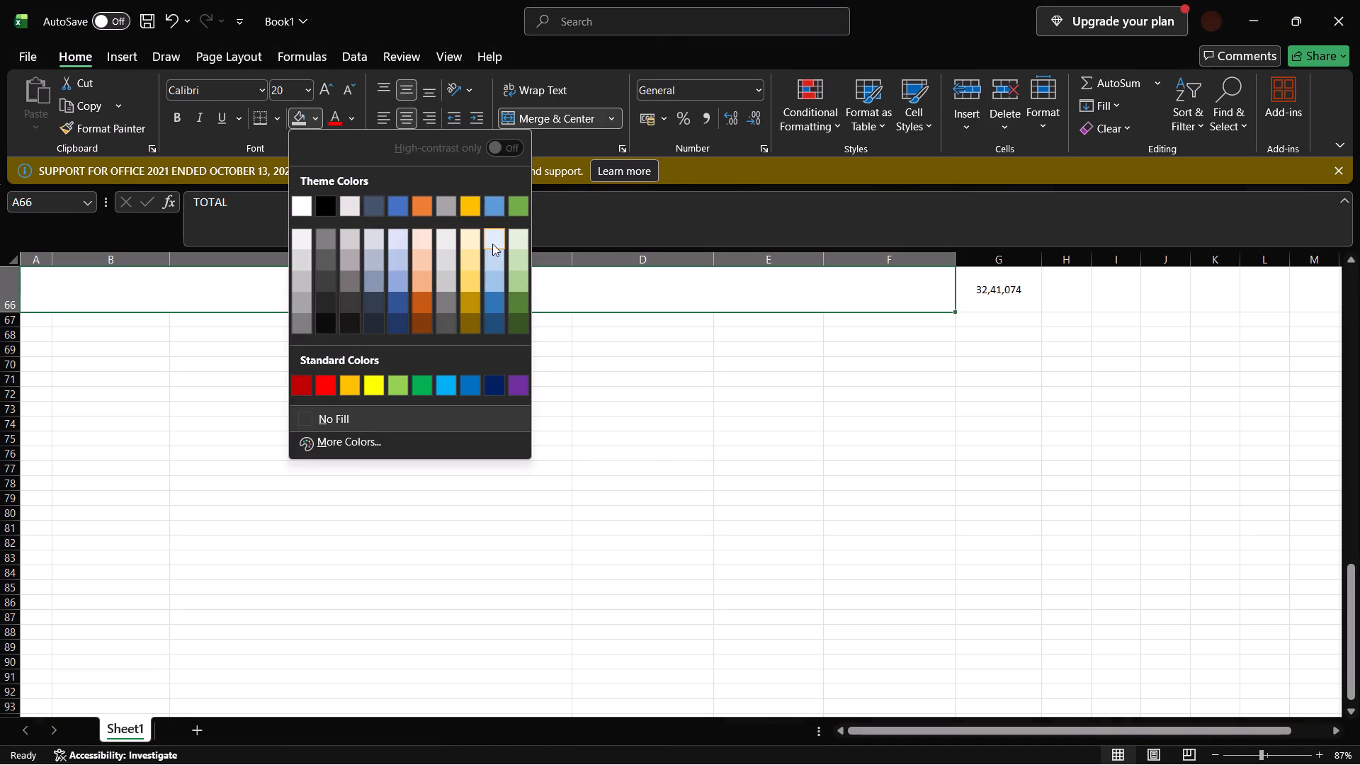
{"action": "left_click", "coordinate": [468, 280]}
Fill the Salary total cell G66 with the medium light blue theme colour.
{"action": "left_click", "coordinate": [1034, 286]}
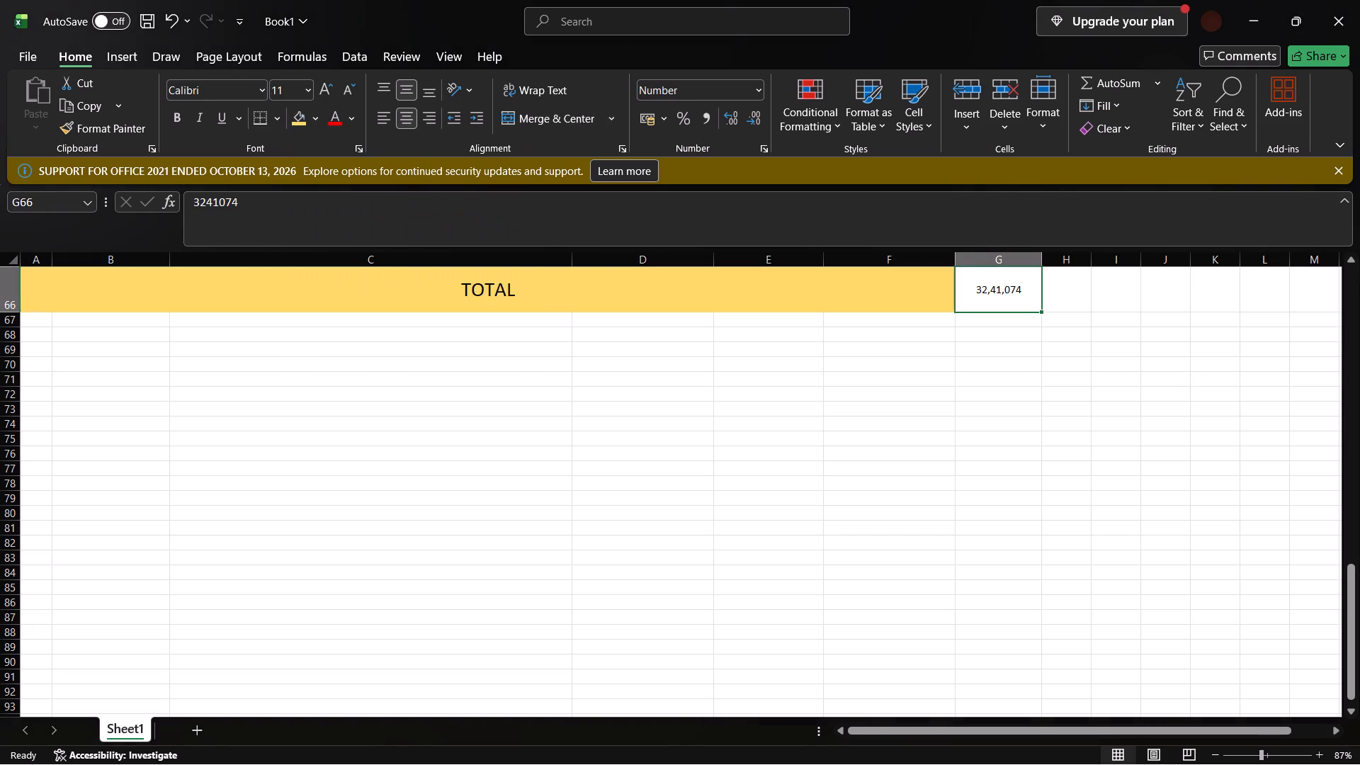
{"action": "left_click", "coordinate": [312, 123]}
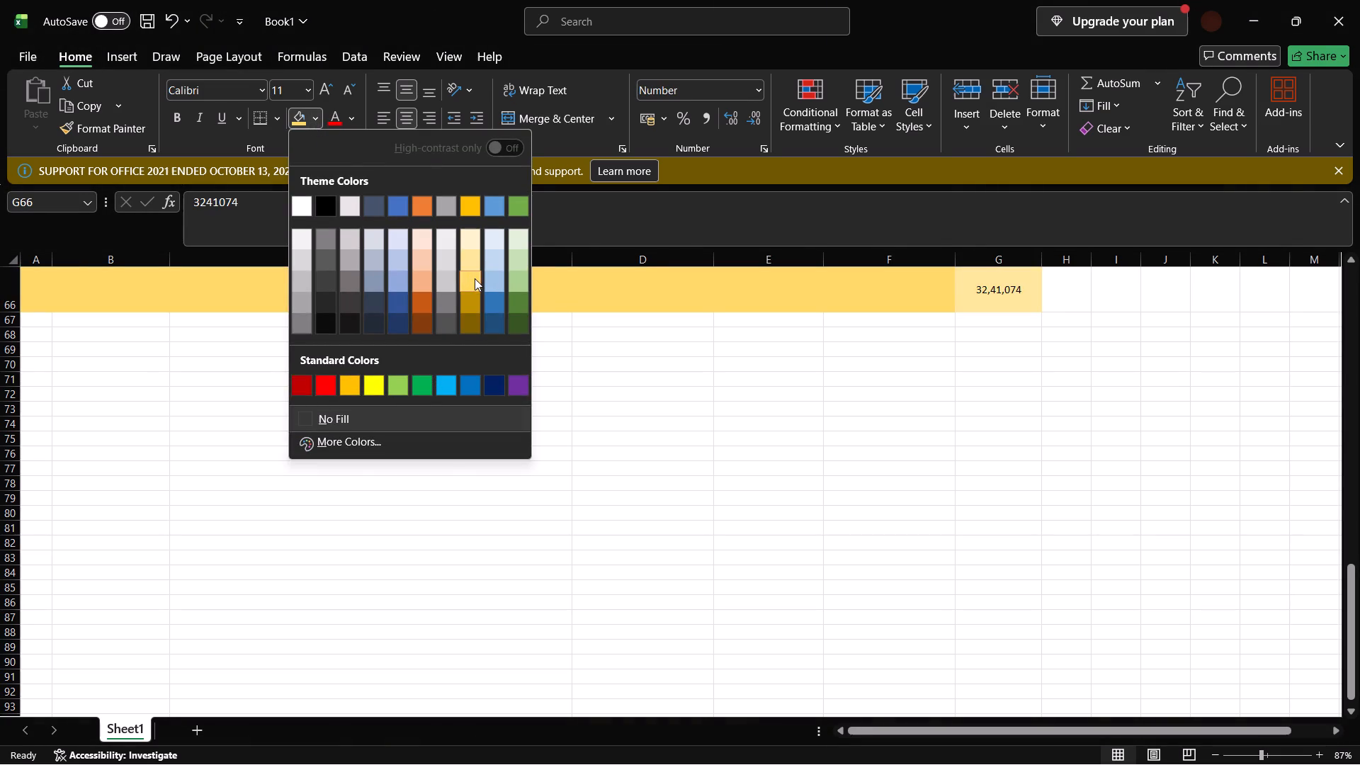
{"action": "left_click", "coordinate": [497, 280]}
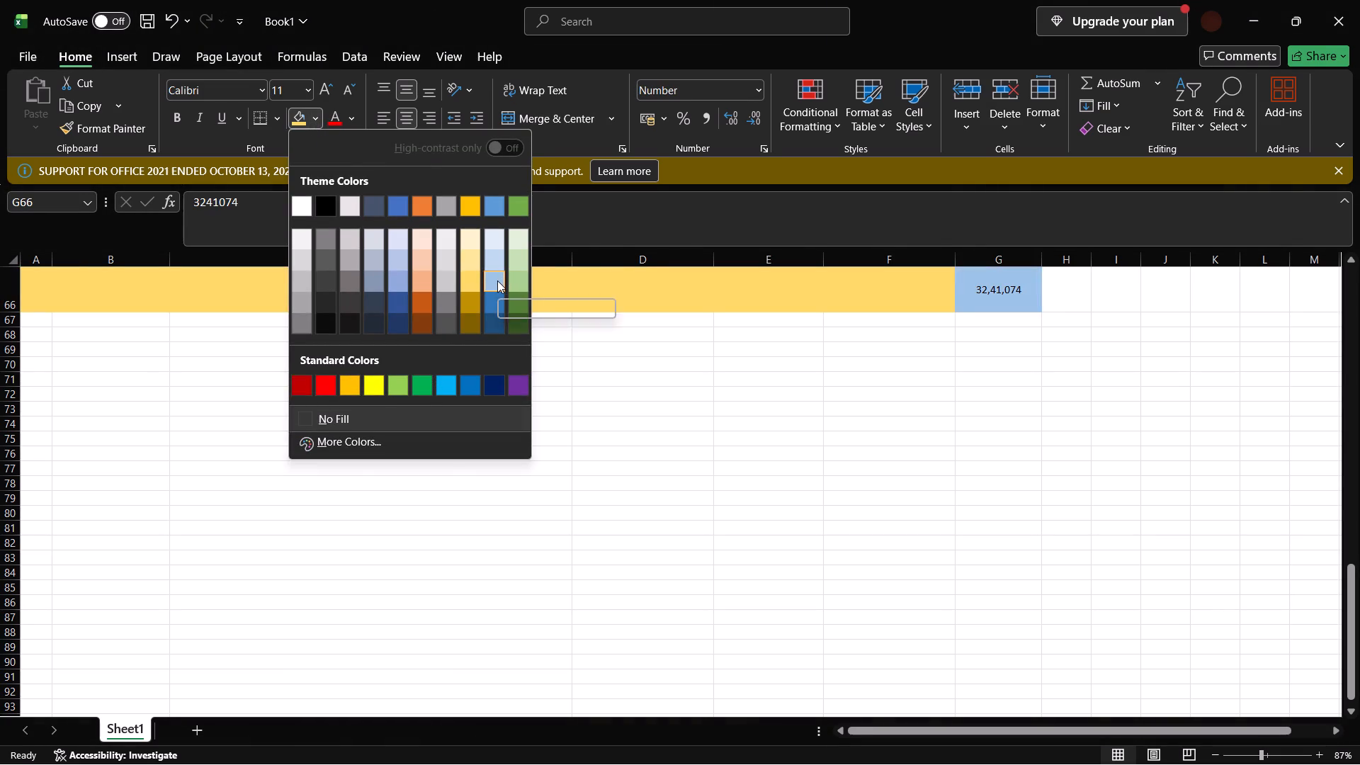
Add borders to the TOTAL label and Salary total cells across A66:G66.
{"action": "left_click_drag", "start_coordinate": [431, 294], "coordinate": [967, 301]}
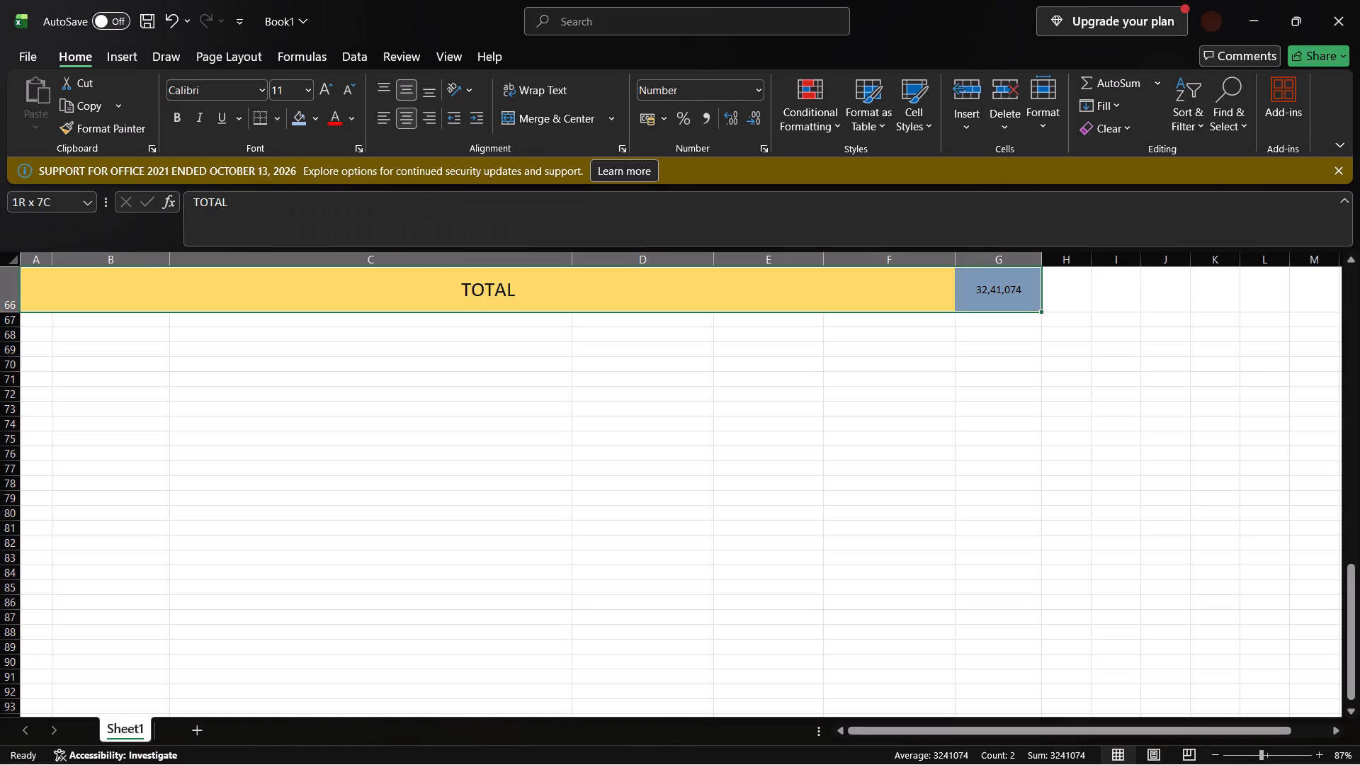
{"action": "left_click_drag", "start_coordinate": [967, 301], "coordinate": [963, 303]}
{"action": "left_click", "coordinate": [703, 23]}
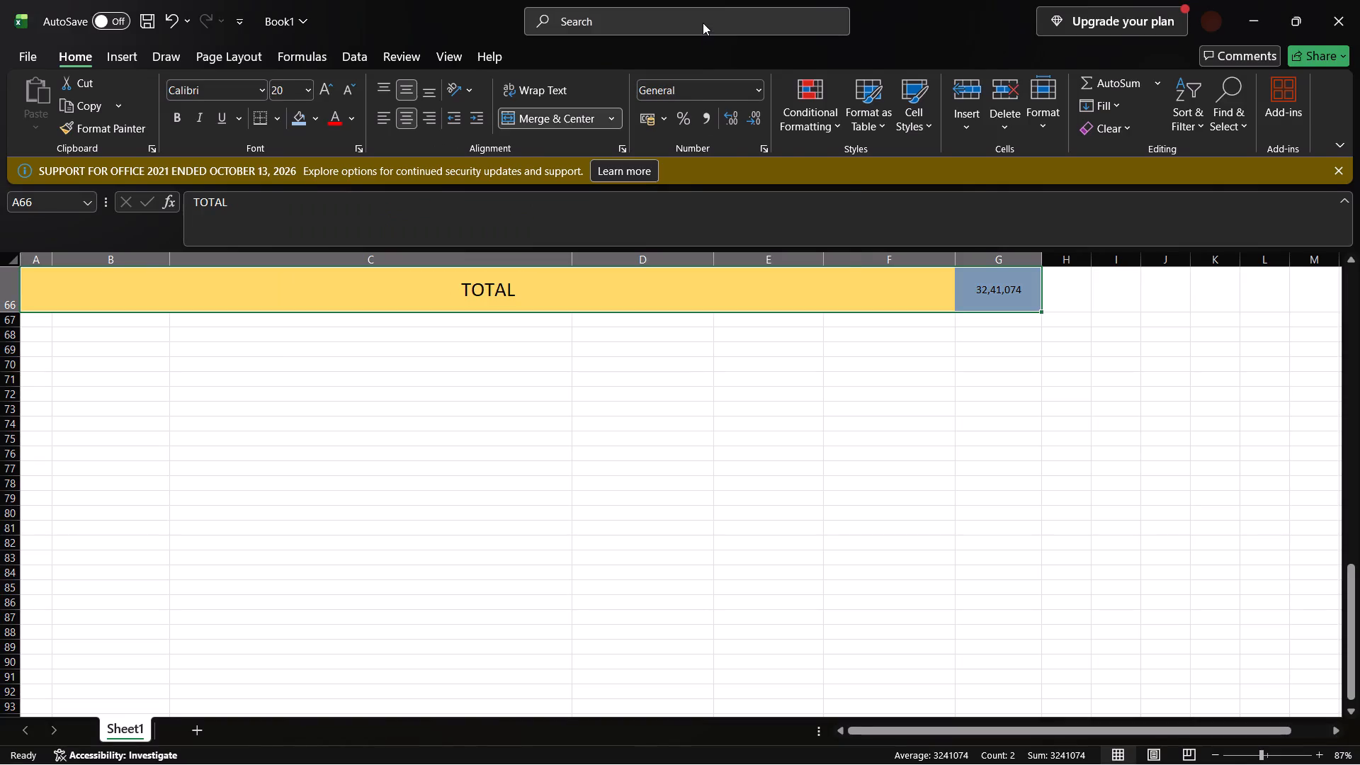
{"action": "left_click", "coordinate": [680, 81]}
{"action": "left_click", "coordinate": [829, 583]}
Review the formatted visit table from its header row down to the TOTAL row.
{"action": "scroll", "coordinate": [829, 583], "scroll_direction": "up", "scroll_amount": 10}
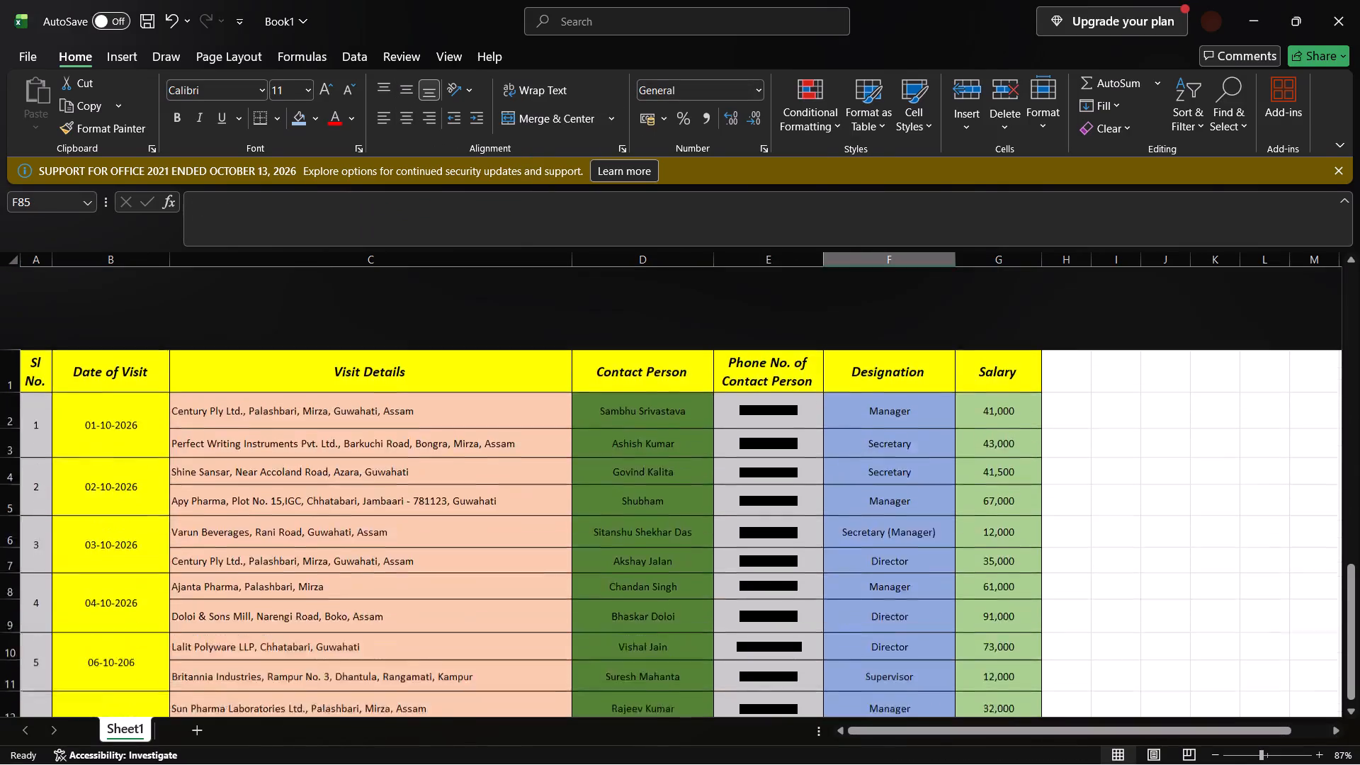
{"action": "scroll", "coordinate": [829, 583], "scroll_direction": "down", "scroll_amount": 8}
{"action": "scroll", "coordinate": [829, 583], "scroll_direction": "up", "scroll_amount": 1}
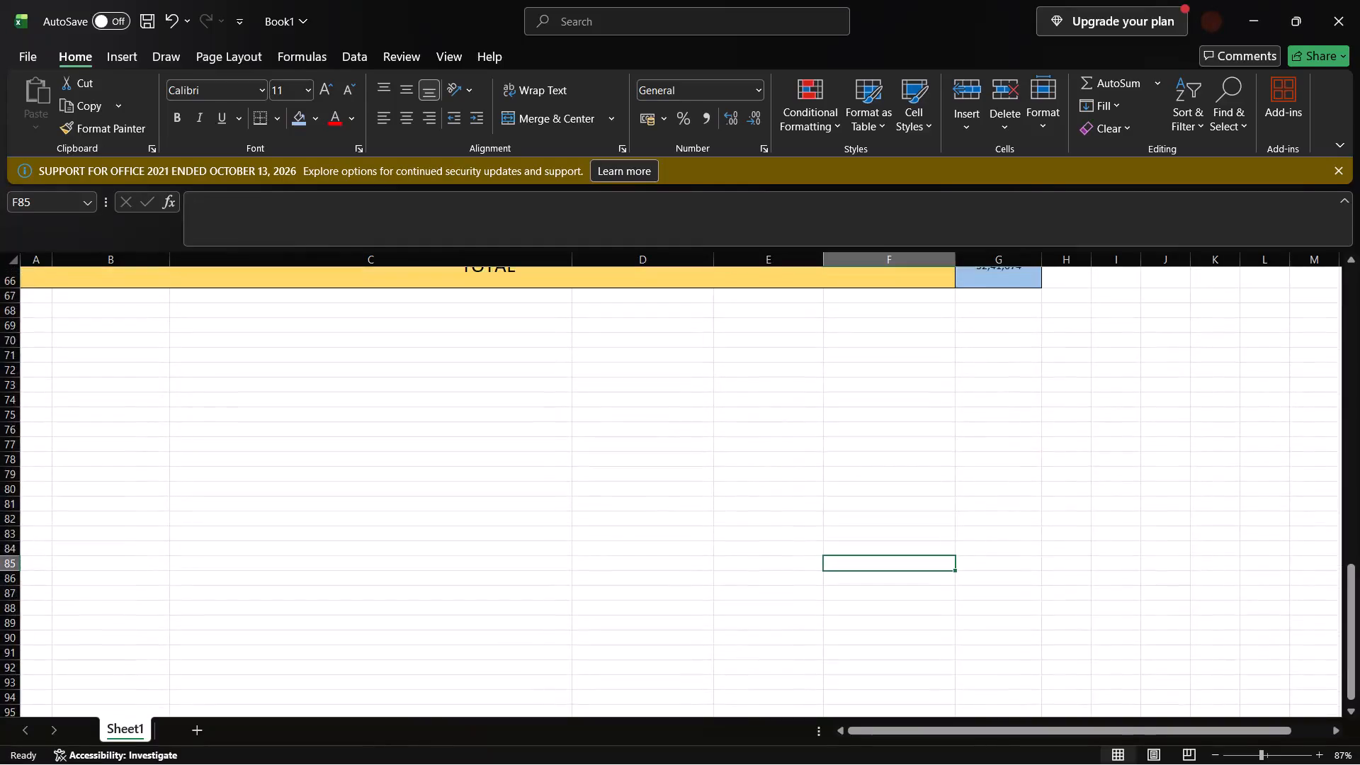
{"action": "scroll", "coordinate": [829, 583], "scroll_direction": "up", "scroll_amount": 1}
{"action": "scroll", "coordinate": [829, 583], "scroll_direction": "down", "scroll_amount": 1}
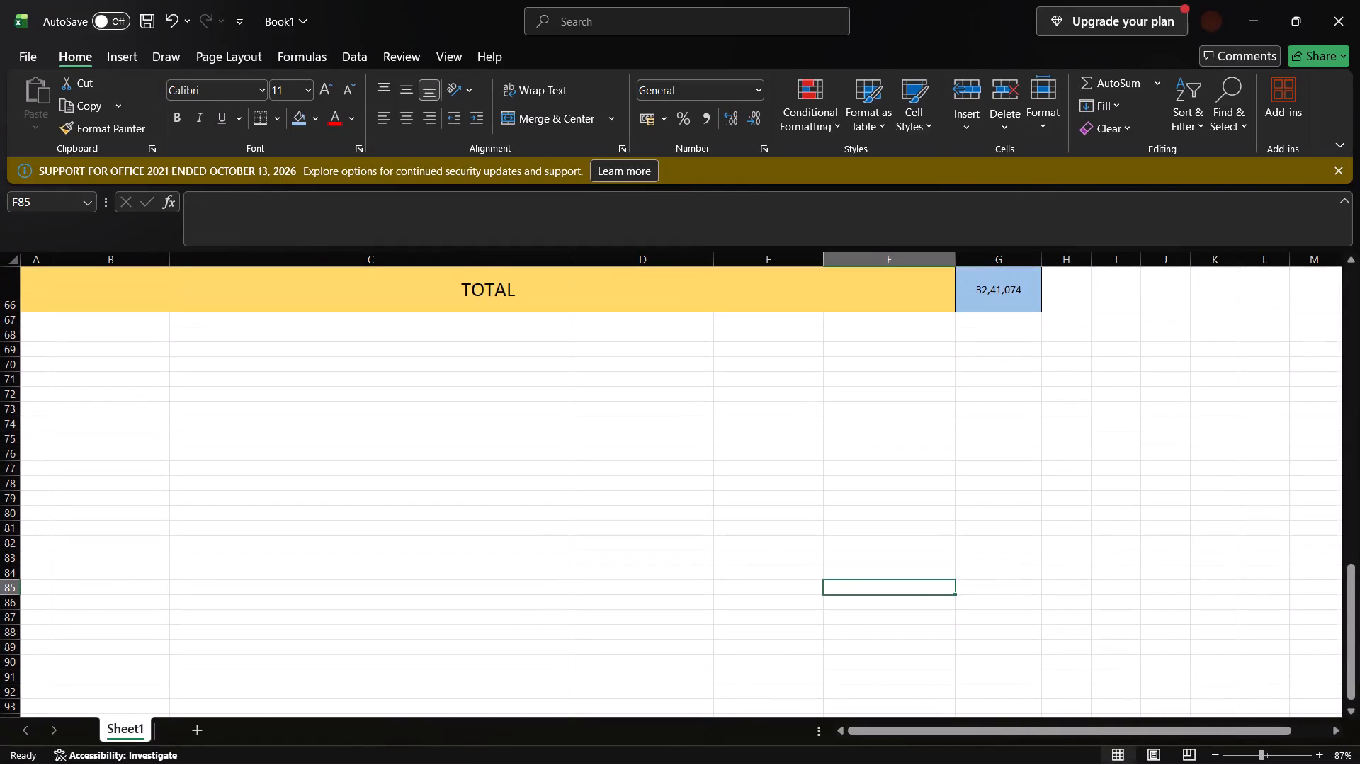
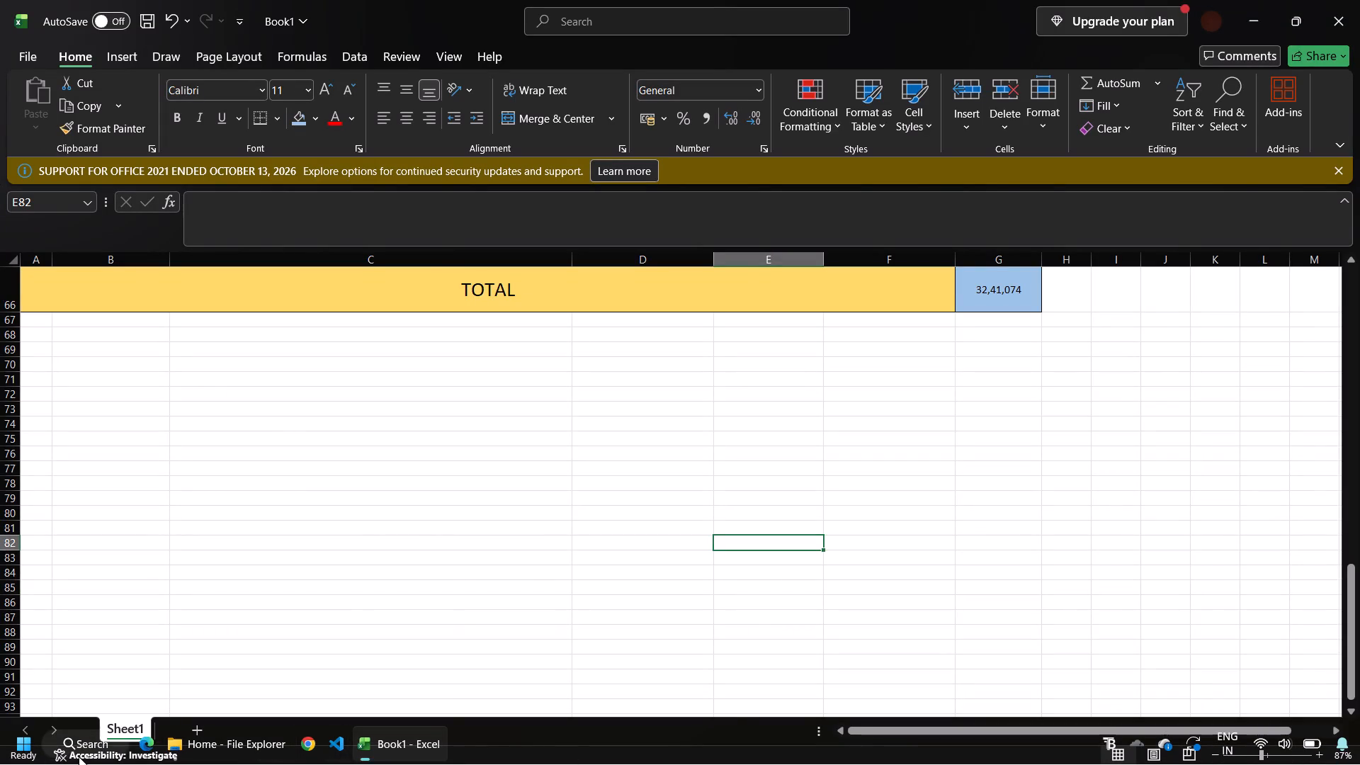
Switch away from the workbook by searching Windows for "ku" and launching the Kuro app.
{"action": "left_click", "coordinate": [76, 747]}
{"action": "type", "text": "ku"}
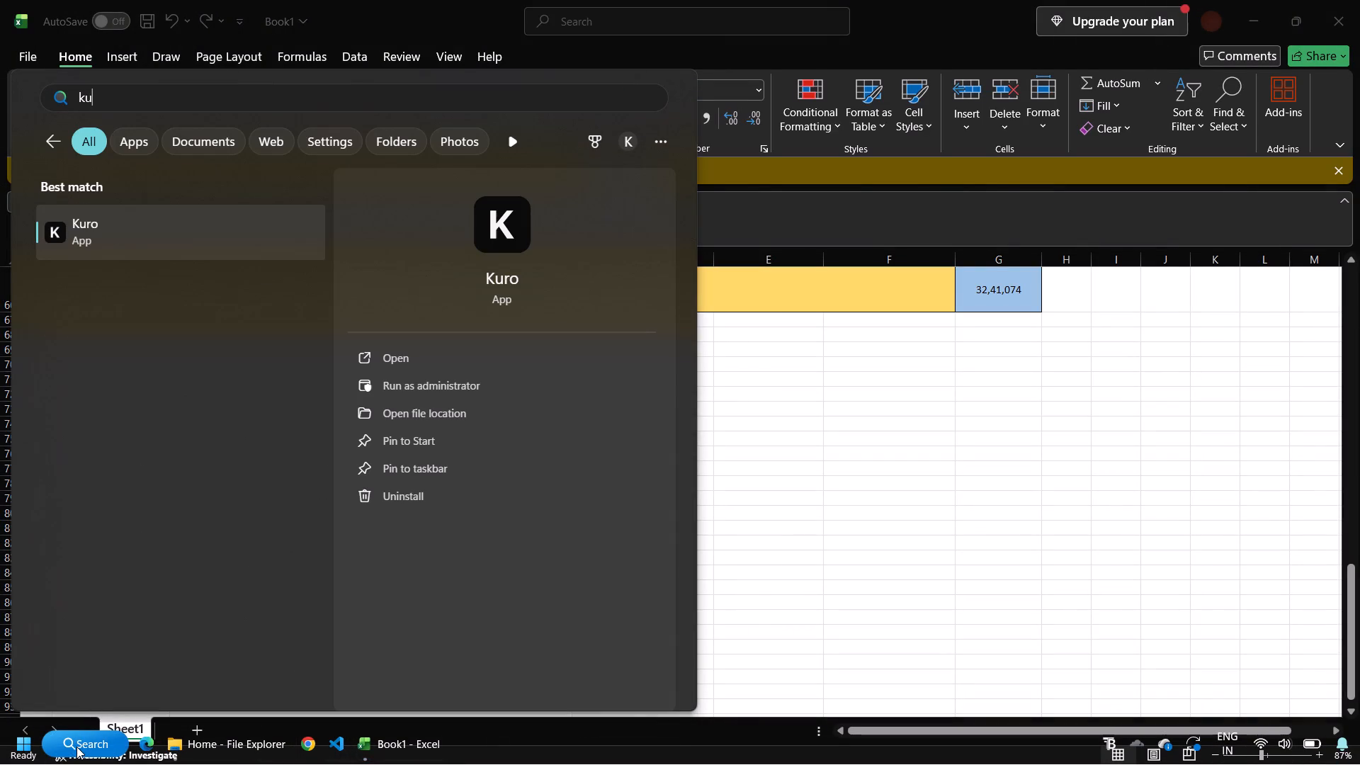
{"action": "key", "text": "Return"}
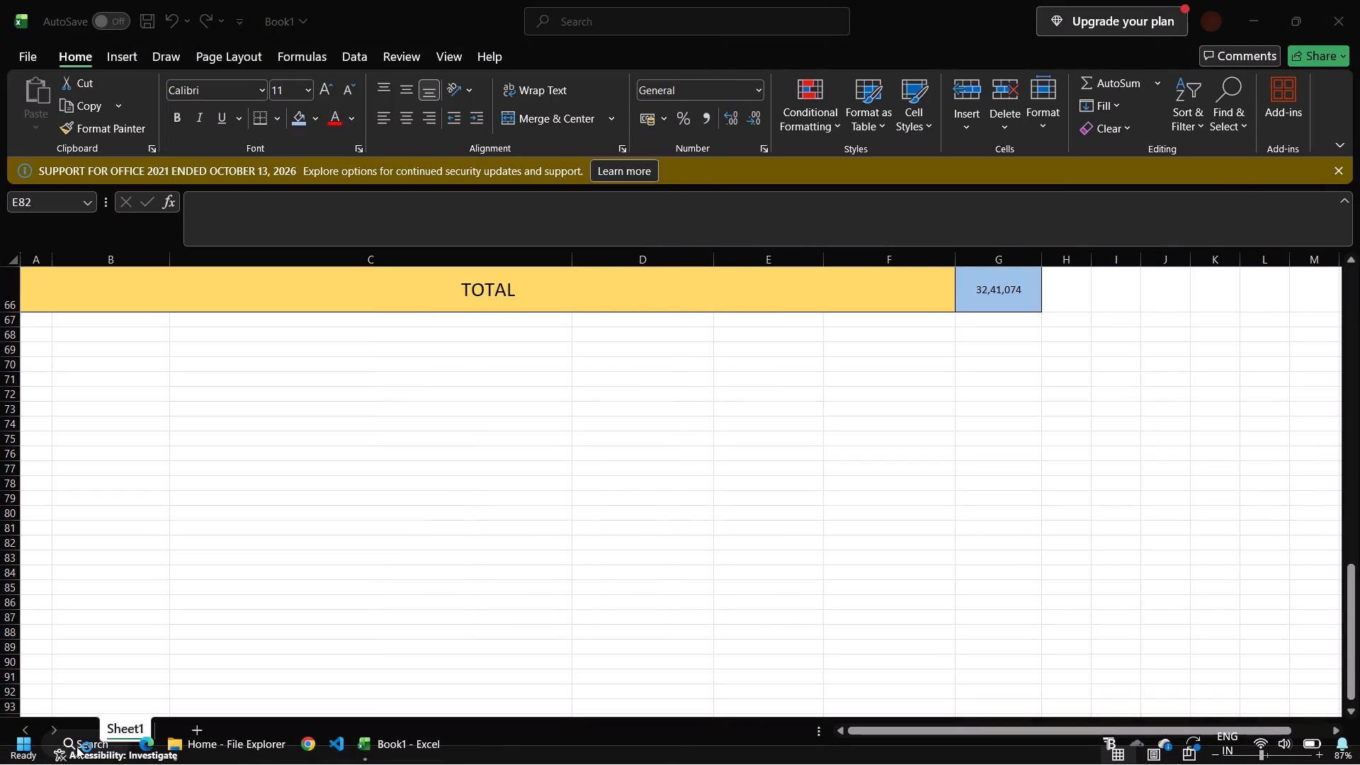
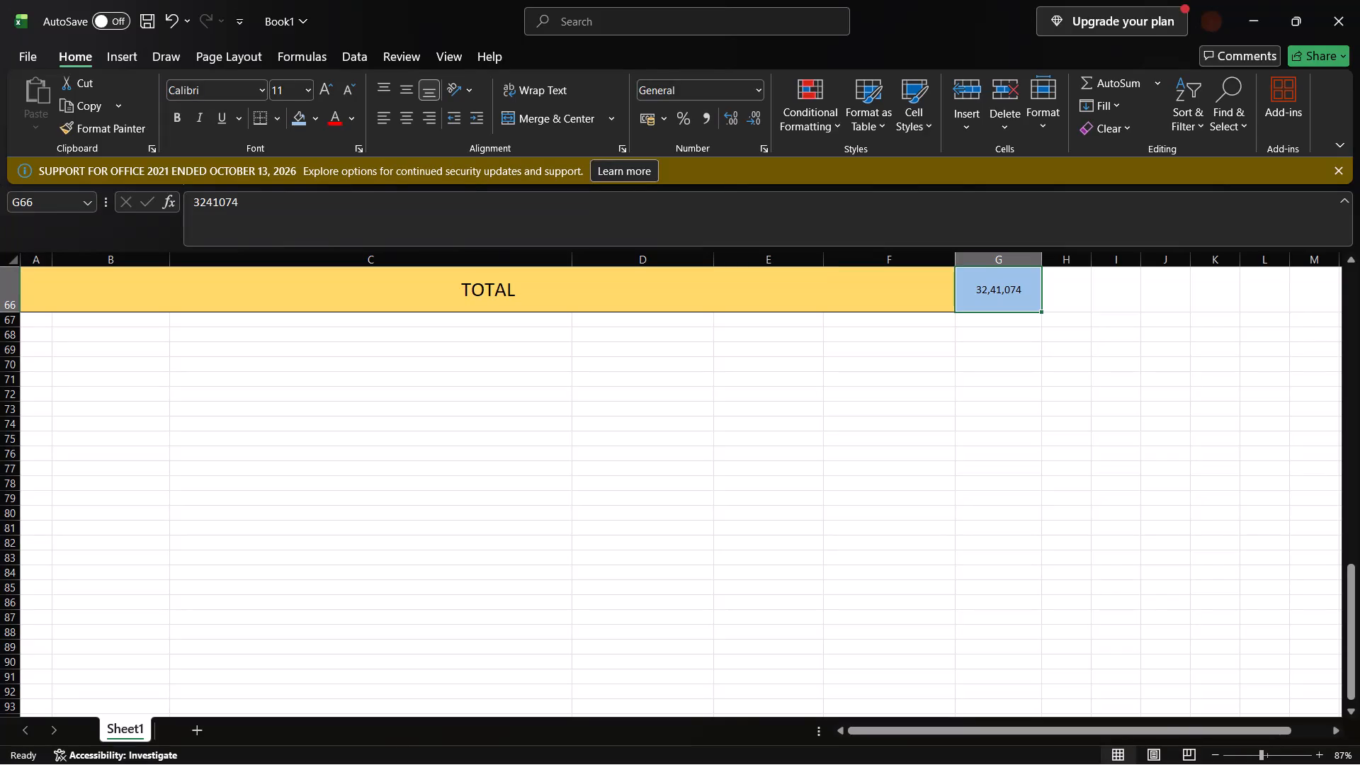
Set the total amount in cell G66 to font size 14 and make it bold.
{"action": "left_click", "coordinate": [292, 86]}
{"action": "key", "text": "BackSpace"}
{"action": "type", "text": "14"}
{"action": "key", "text": "Return"}
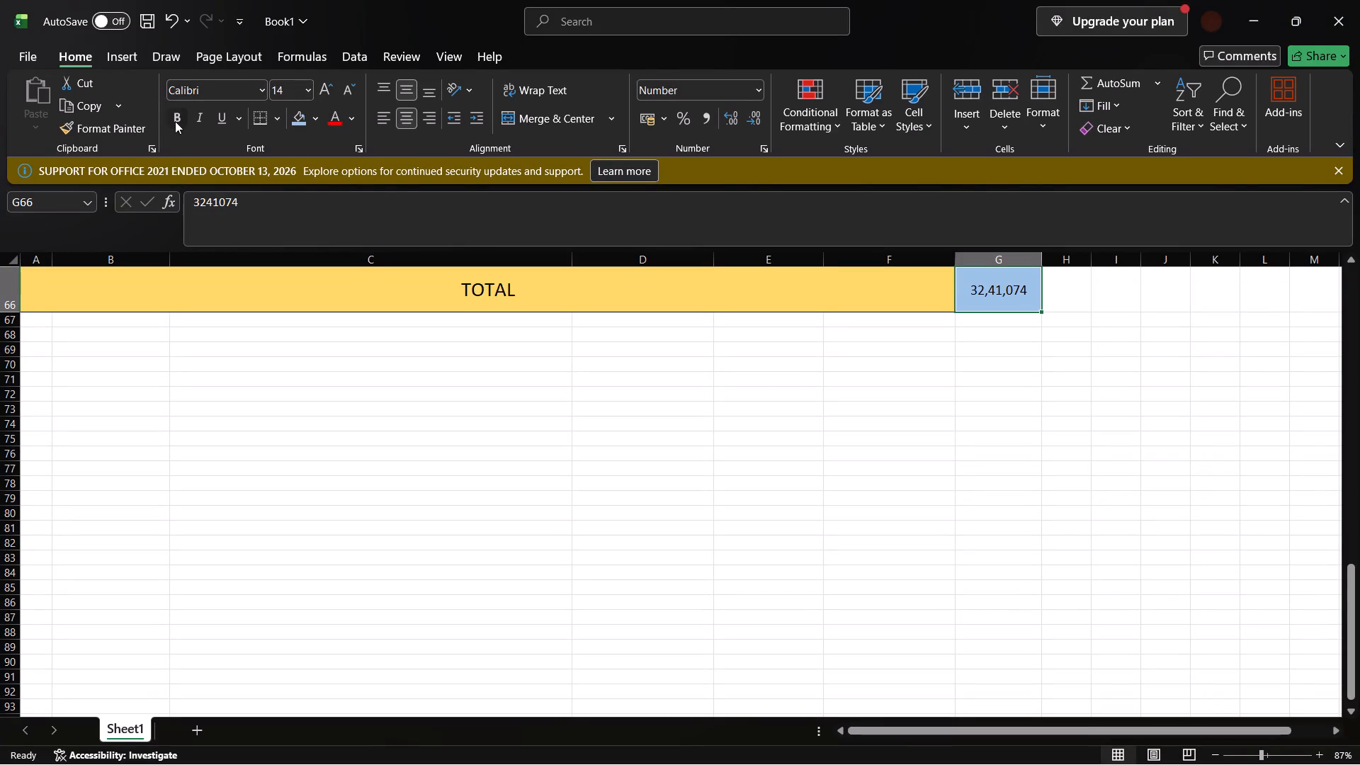
{"action": "left_click", "coordinate": [175, 121]}
Make the merged TOTAL label in row 66 bold and italic, then deselect it.
{"action": "left_click", "coordinate": [569, 296]}
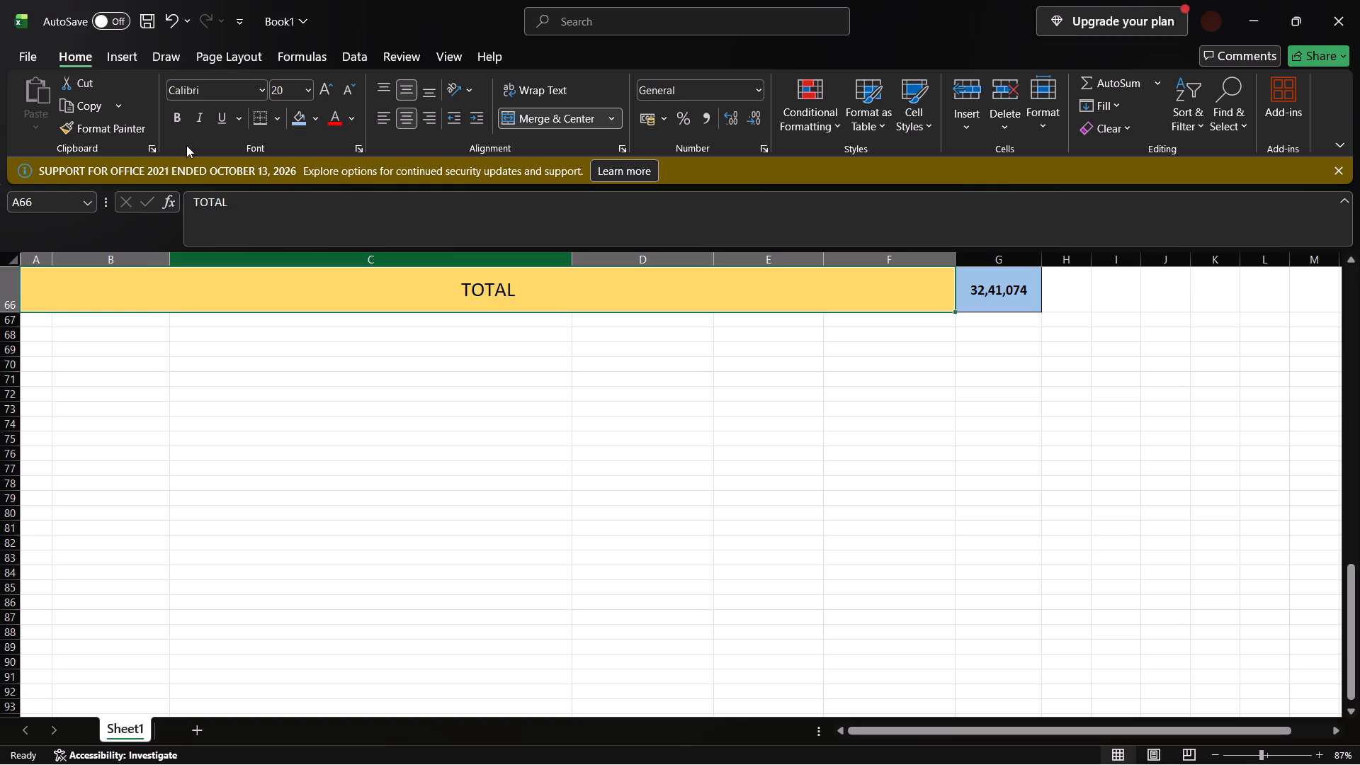
{"action": "left_click", "coordinate": [195, 119]}
{"action": "left_click", "coordinate": [177, 119]}
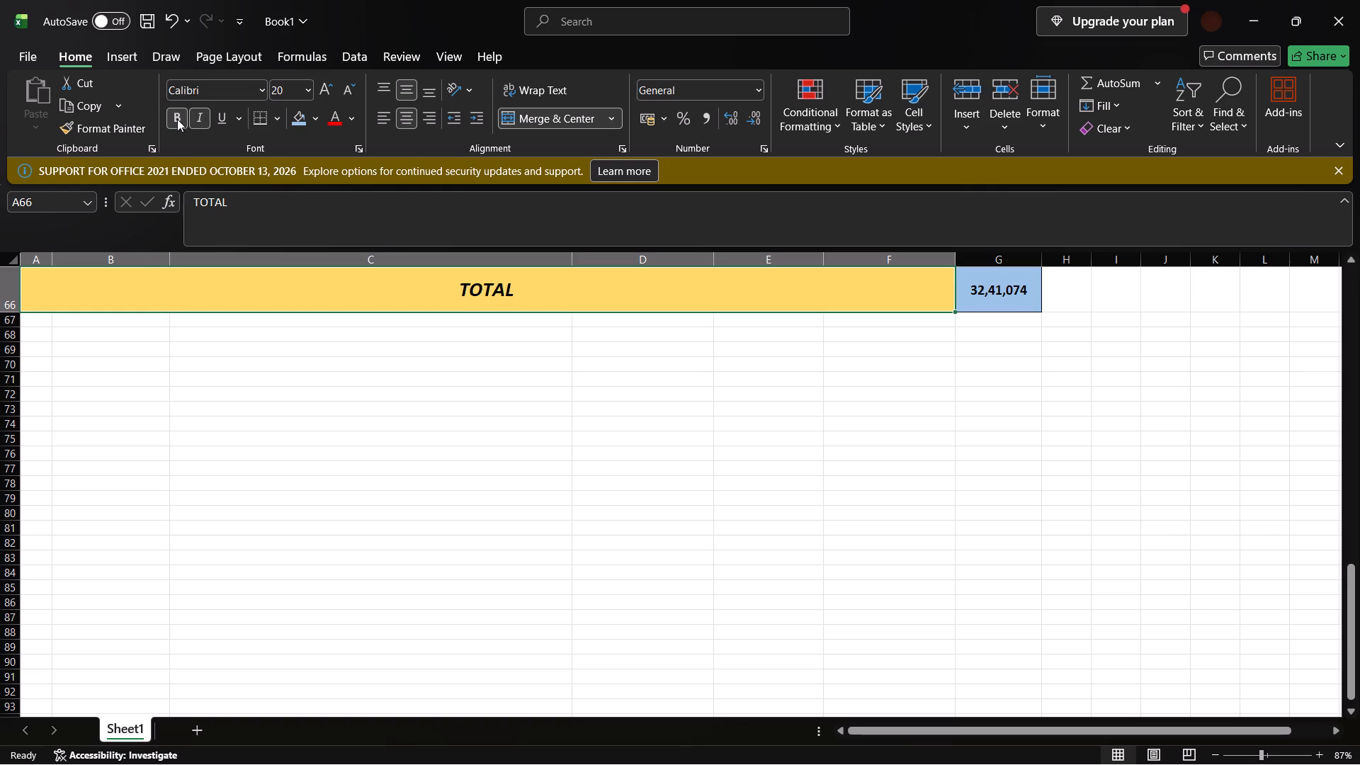
{"action": "left_click", "coordinate": [582, 565]}
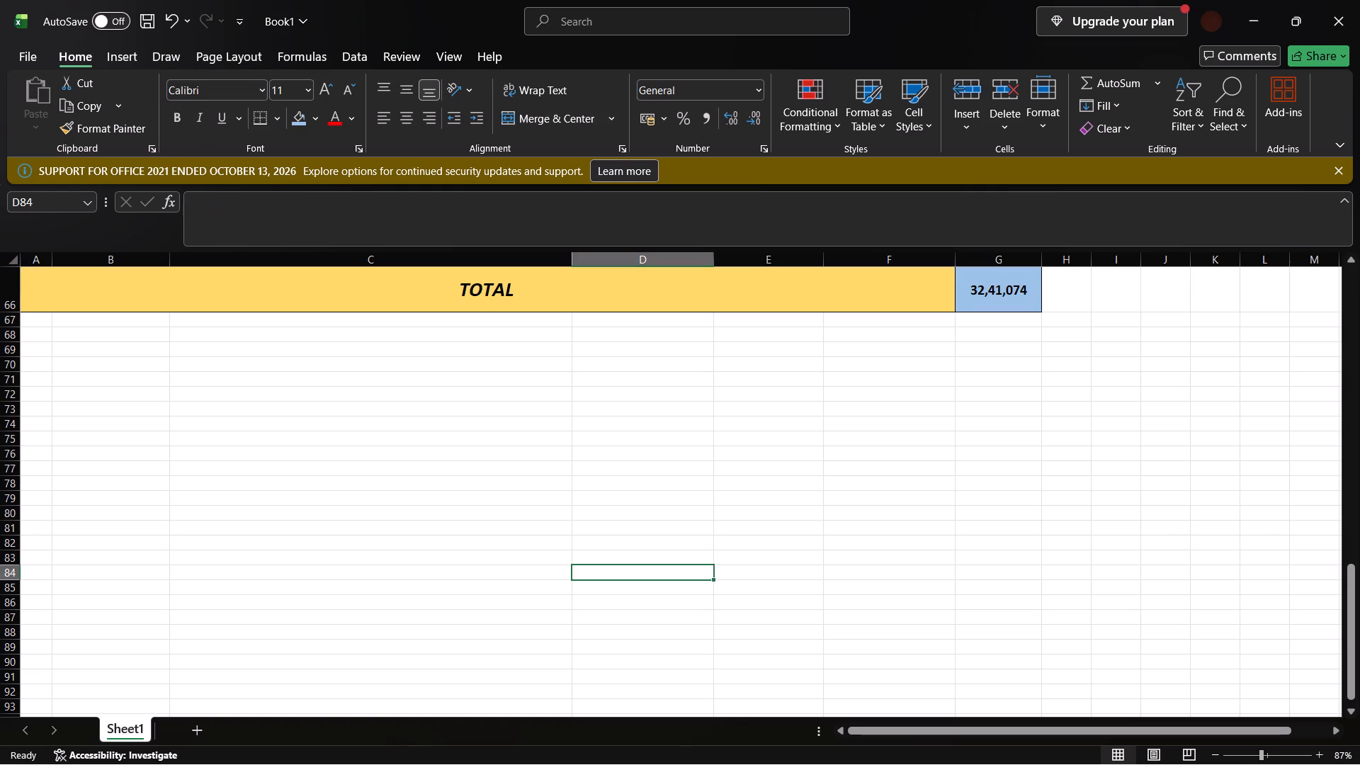